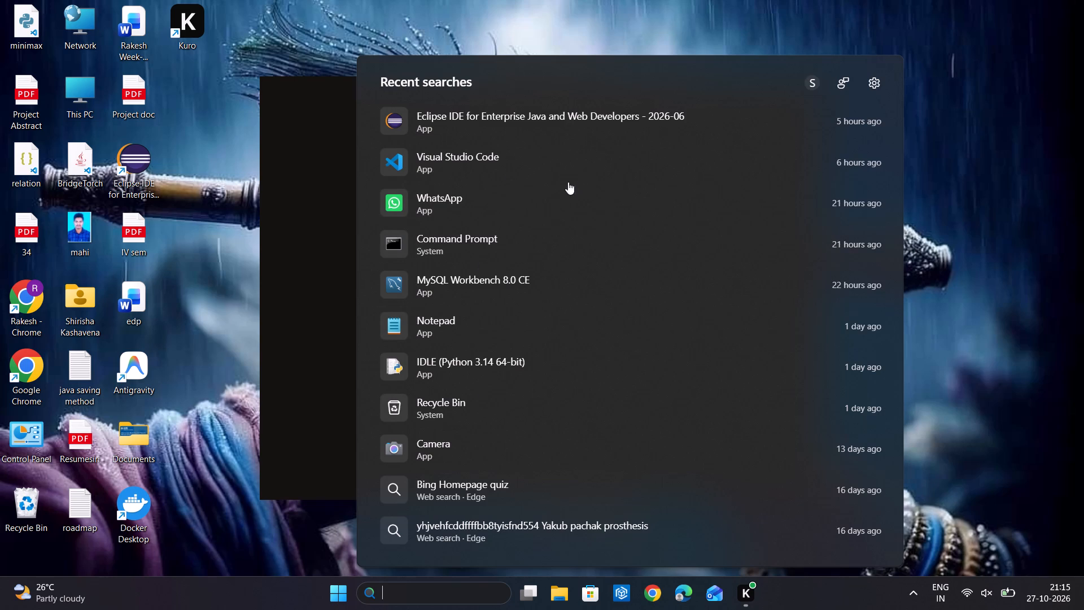
# Open Google Chrome and display the list of available browser profiles.
pyautogui.scroll(6, 548, 191)
pyautogui.click(661, 582)
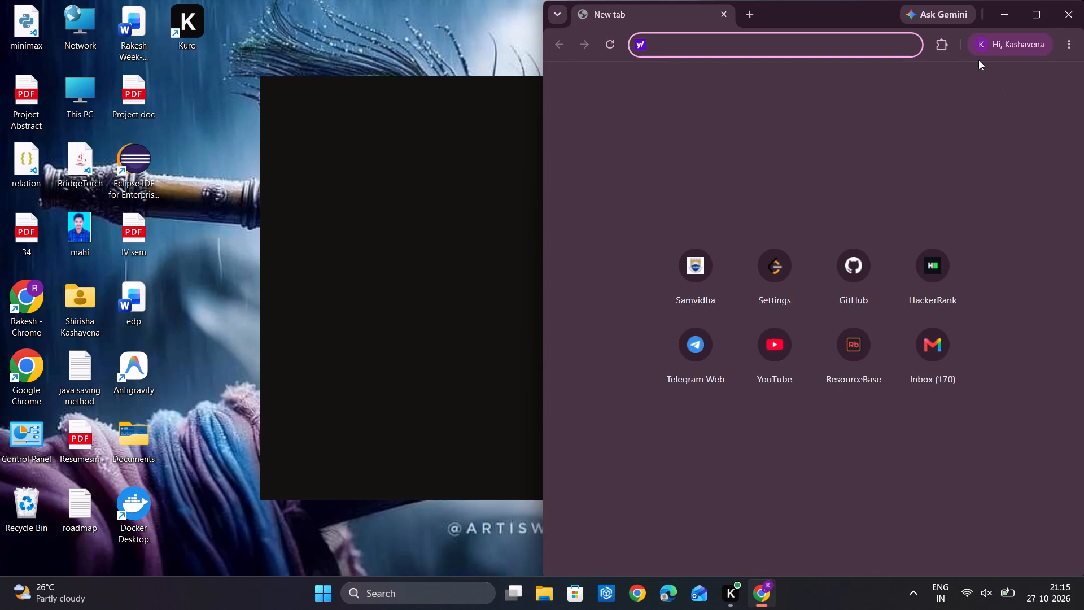
pyautogui.click(1043, 42)
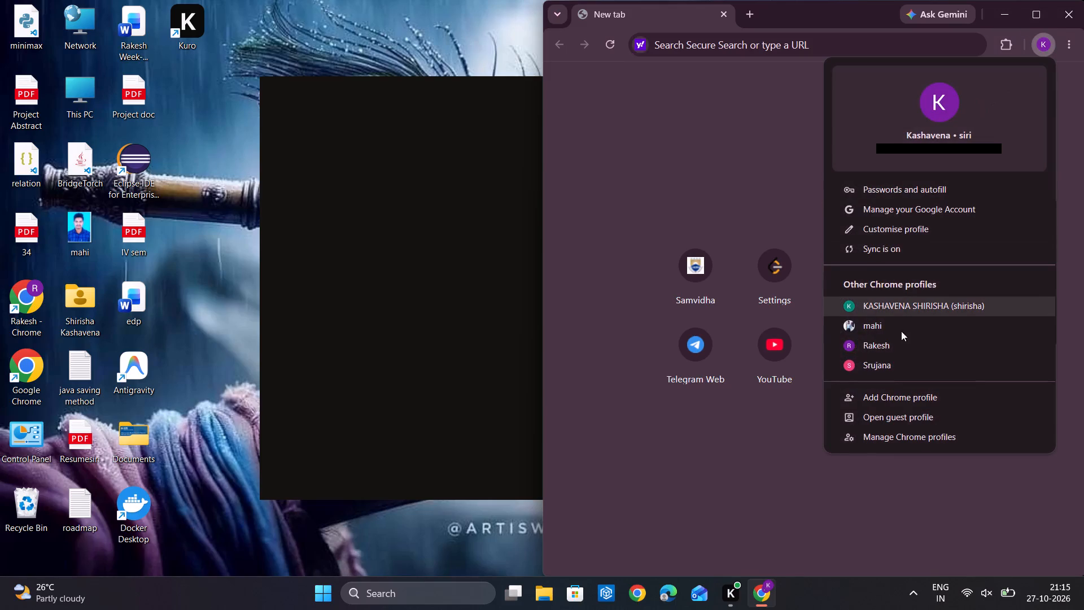
# Open the first of the other Chrome profiles and tile its window side by side with the current profile's window.
pyautogui.click(918, 302)
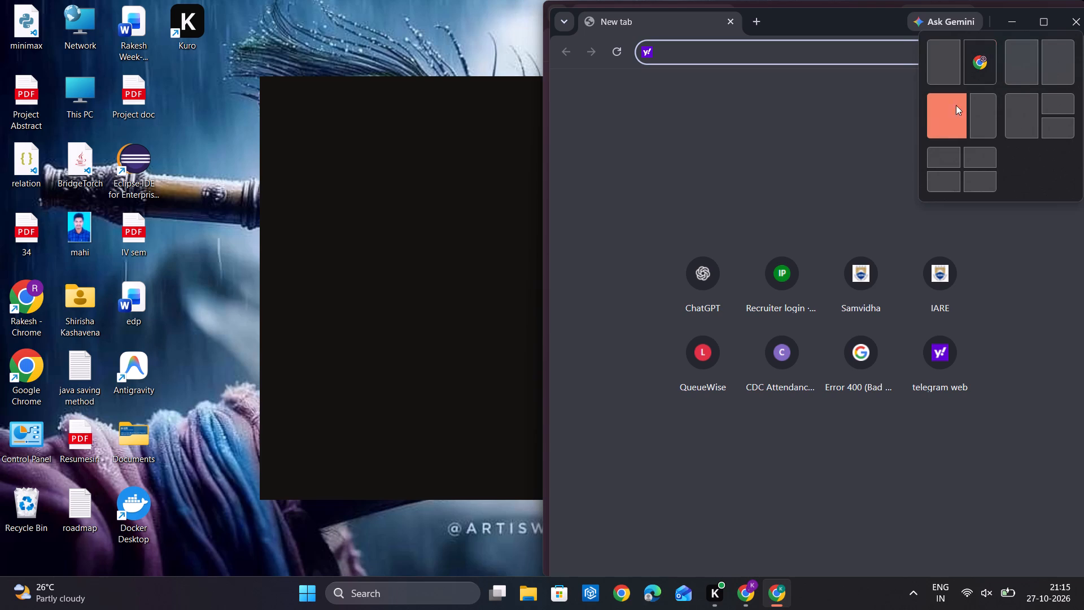
pyautogui.click(1019, 61)
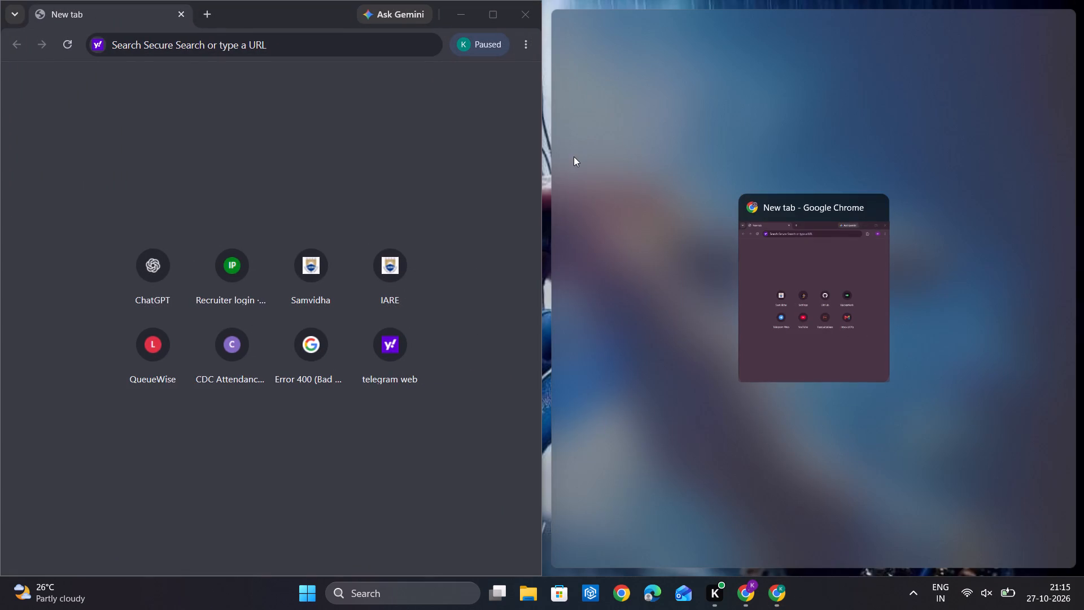
pyautogui.click(779, 264)
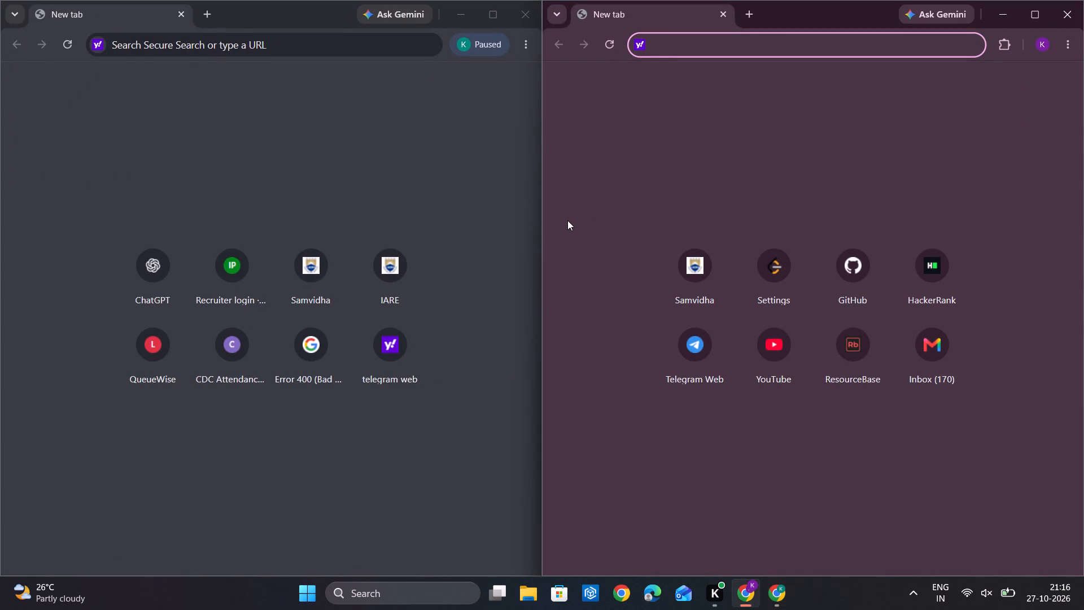
# Open the Samvidha portal in the newly opened profile and sign in with the saved credentials.
pyautogui.click(308, 261)
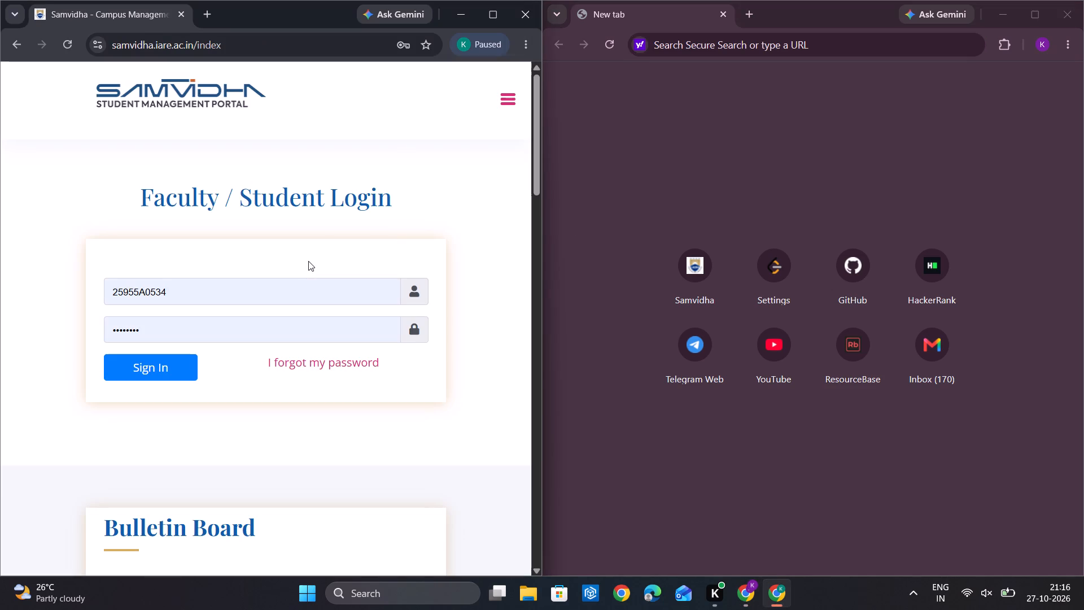
pyautogui.click(145, 356)
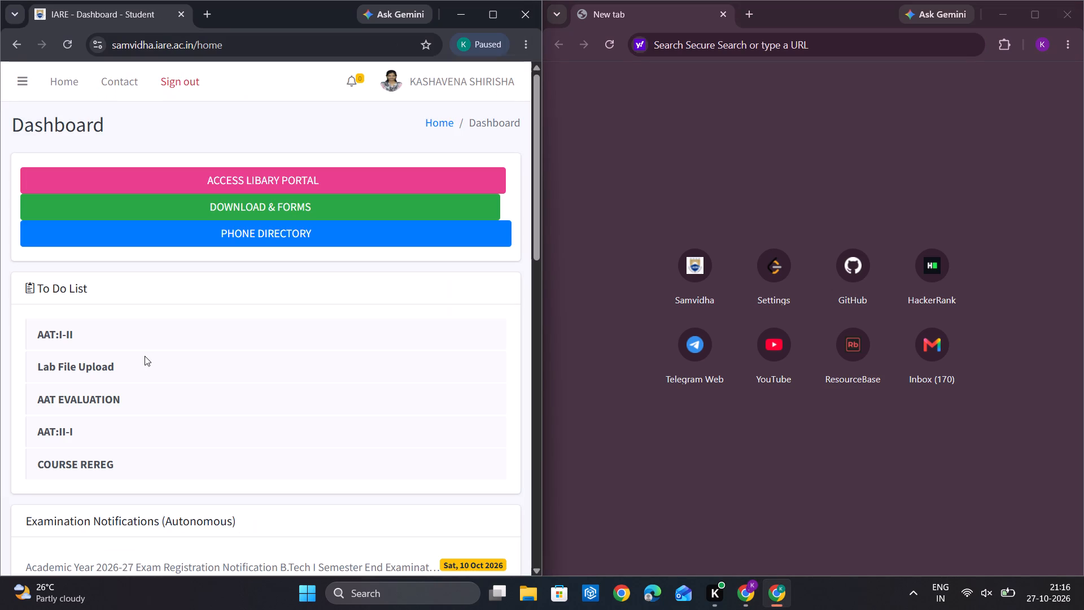
# Open the AAT-II page from the Uploads section of the Samvidha portal.
pyautogui.hscroll(3, 28, 333)
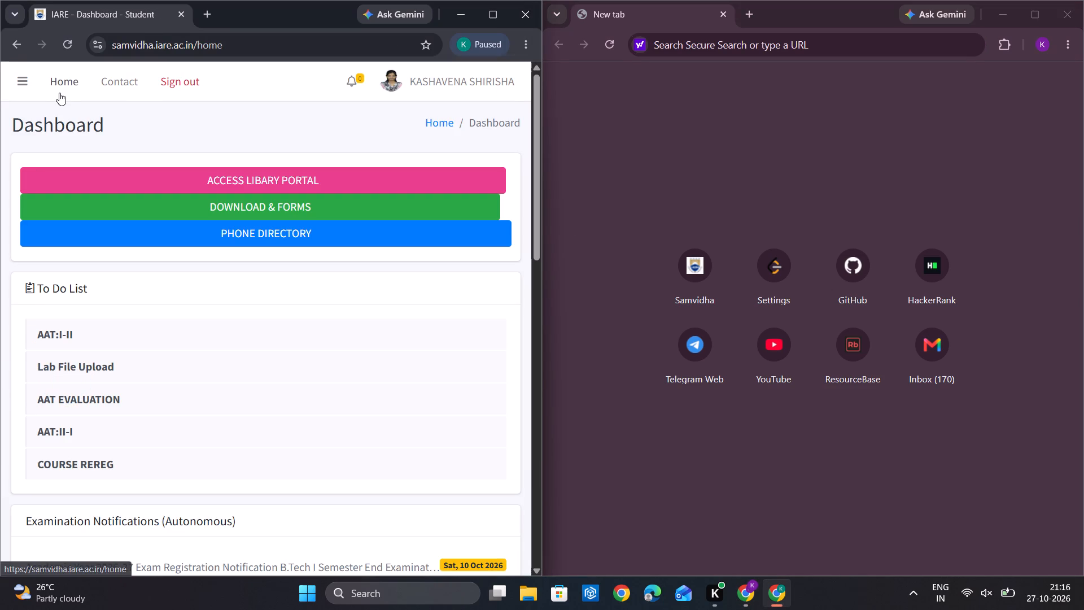
pyautogui.click(27, 82)
pyautogui.scroll(-3, 58, 428)
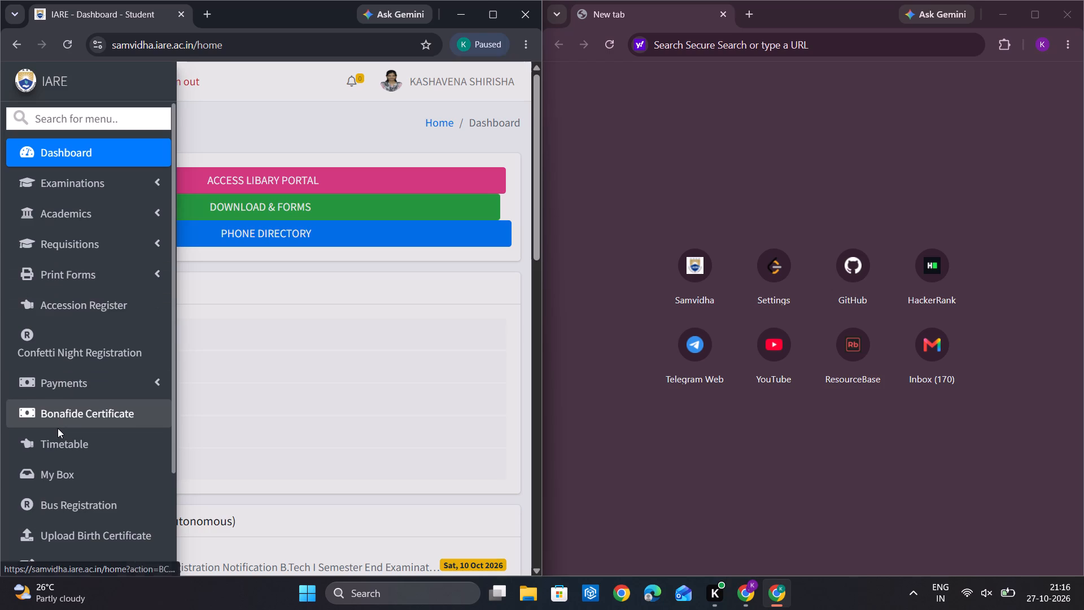
pyautogui.scroll(-10, 58, 428)
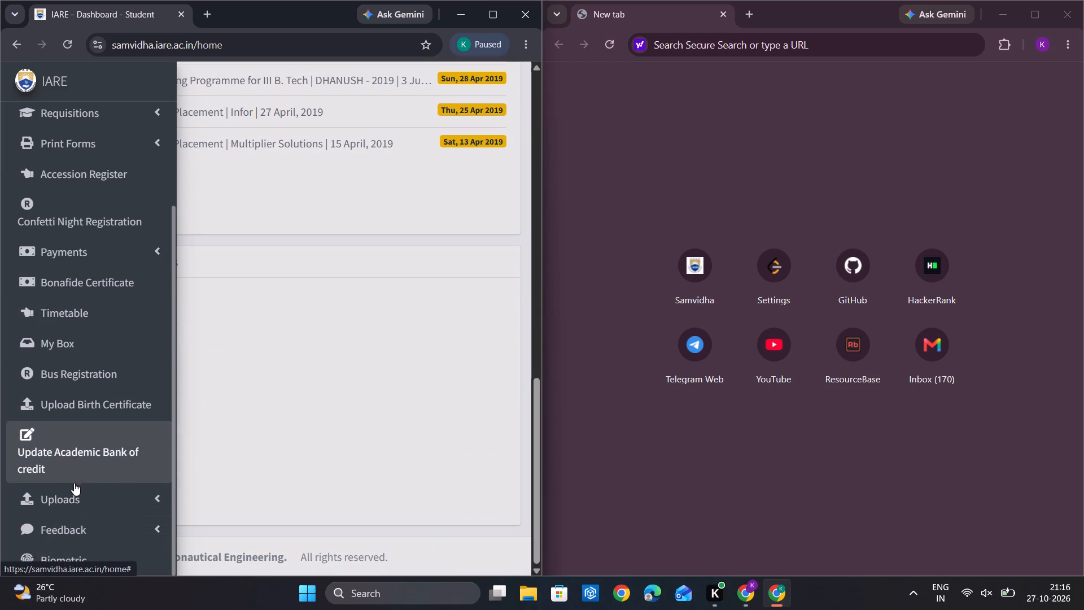
pyautogui.click(75, 496)
pyautogui.scroll(-5, 75, 496)
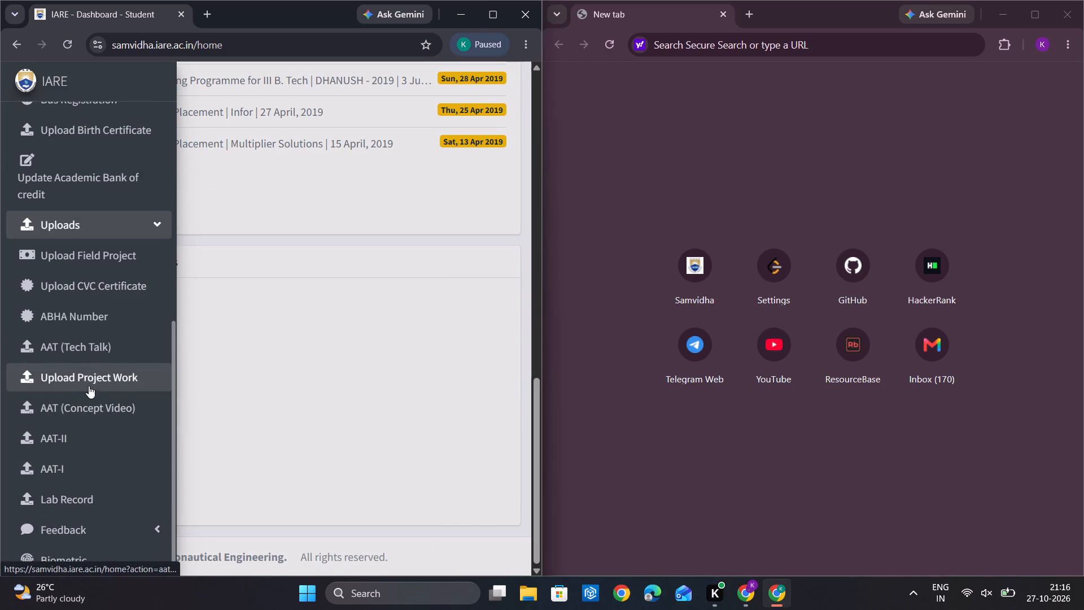
pyautogui.click(94, 429)
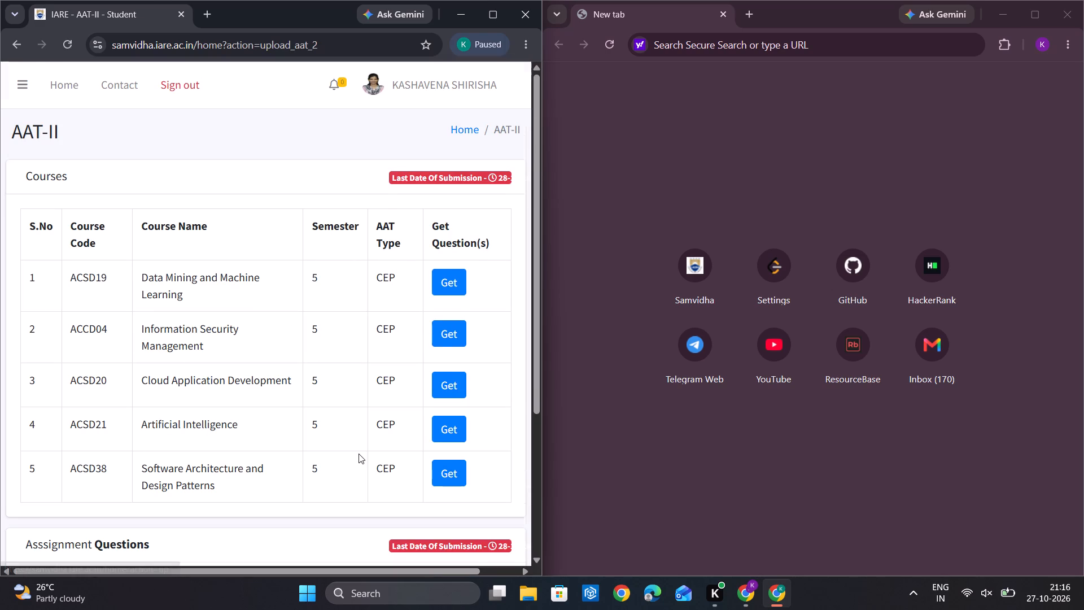
# Get the assigned AAT-II question for ACSD38 Software Architecture and Design Patterns.
pyautogui.click(447, 476)
pyautogui.click(274, 395)
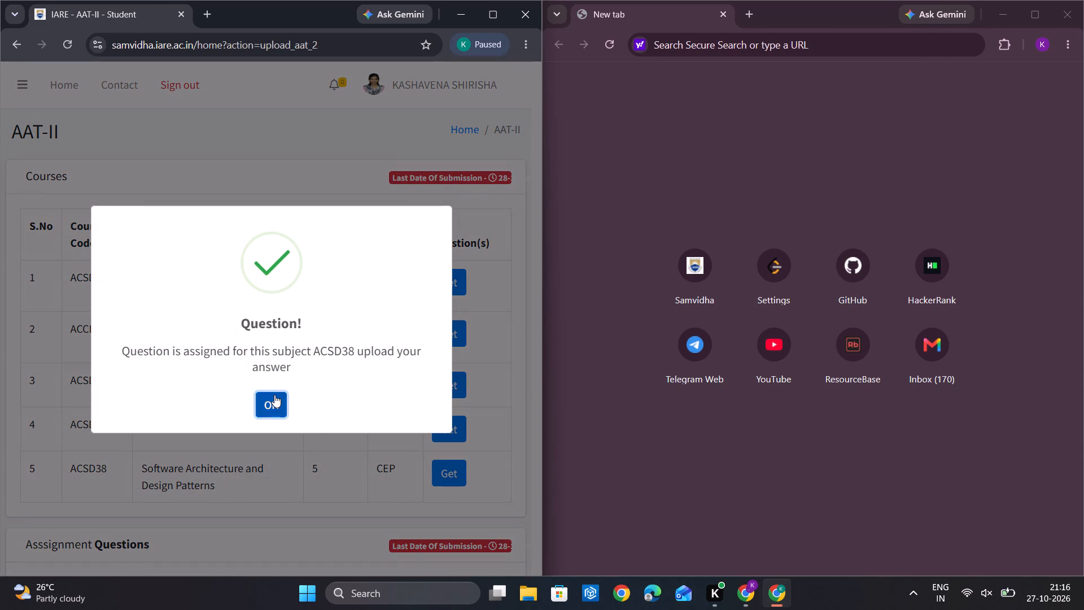
pyautogui.scroll(-2, 274, 395)
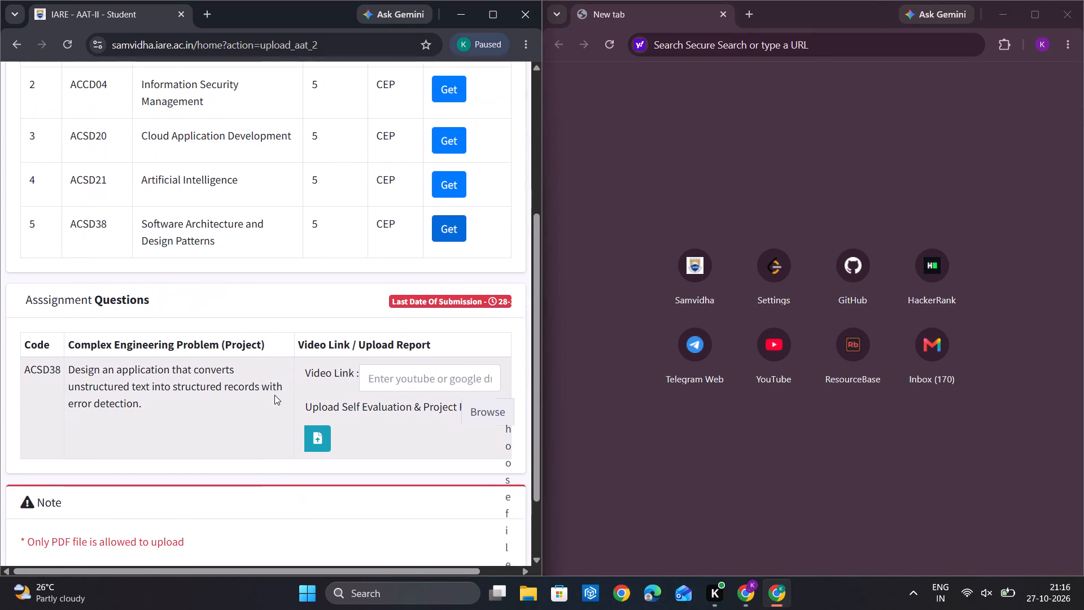
pyautogui.scroll(-2, 274, 395)
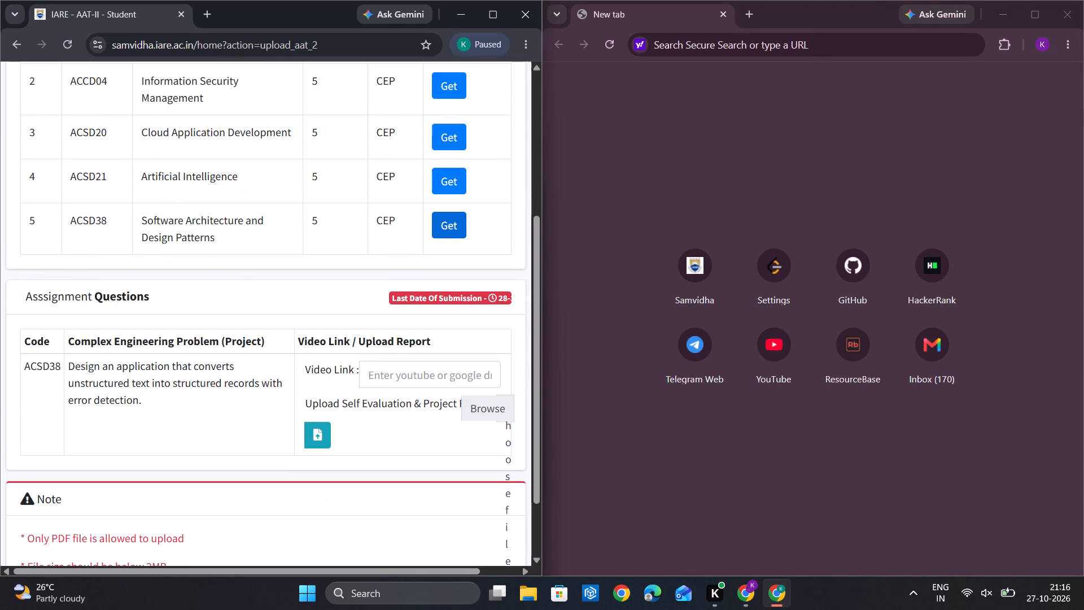
# Copy the course code and name, ACSD38 Software Architecture and Design Patterns, from the courses table.
pyautogui.moveTo(72, 223); pyautogui.dragTo(239, 234)
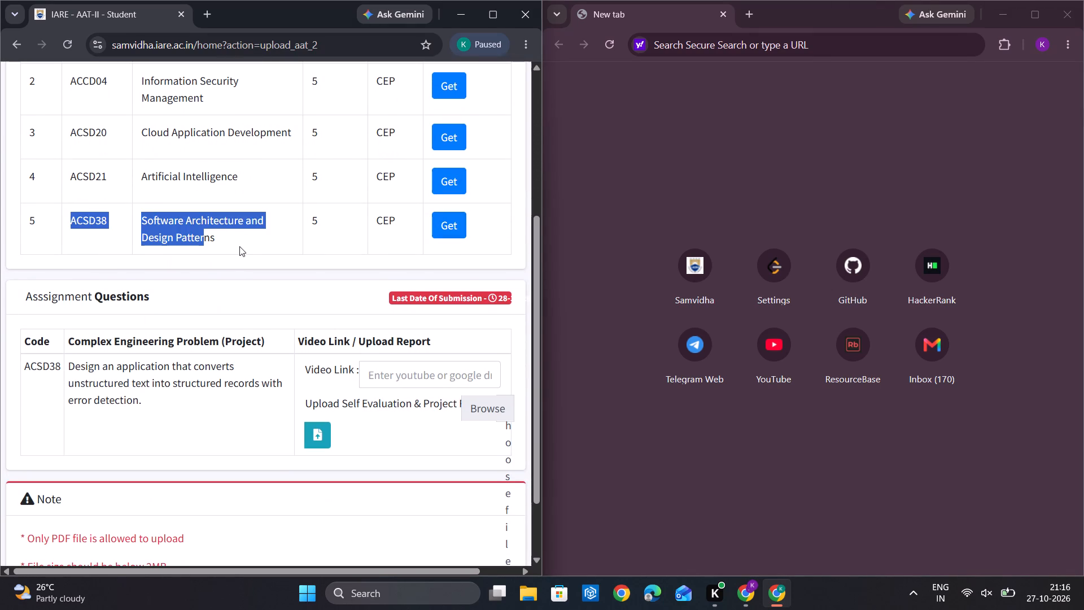
pyautogui.rightClick(239, 245)
pyautogui.rightClick(239, 245)
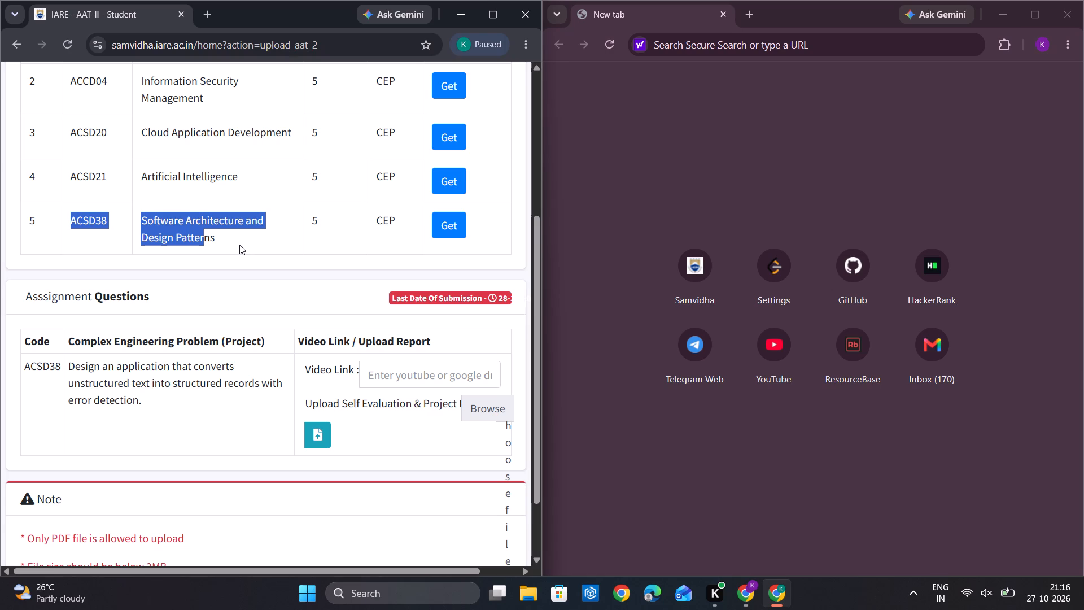
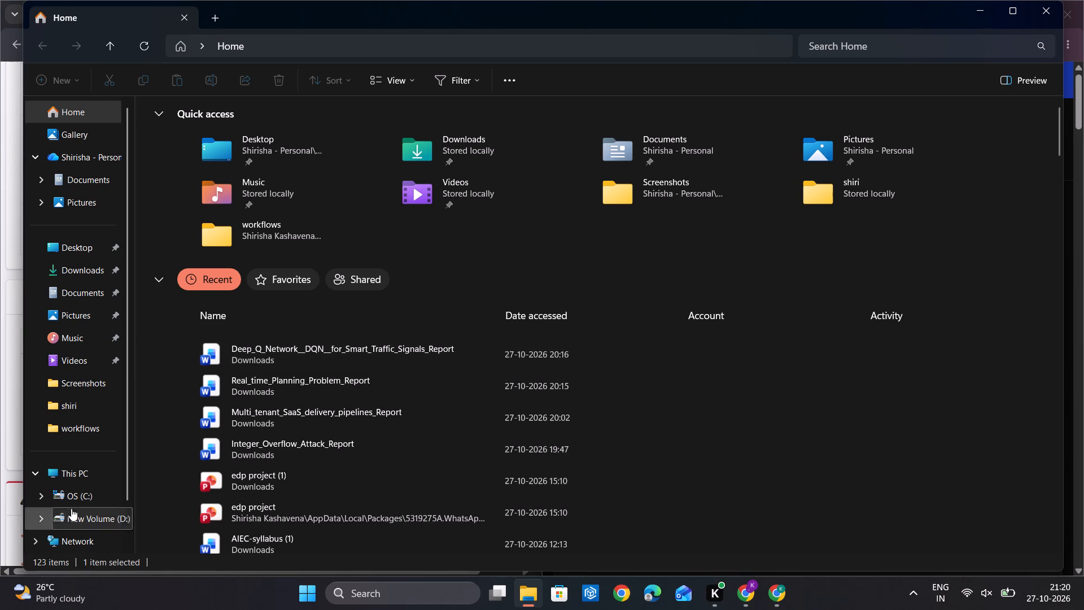
pyautogui.click(39, 495)
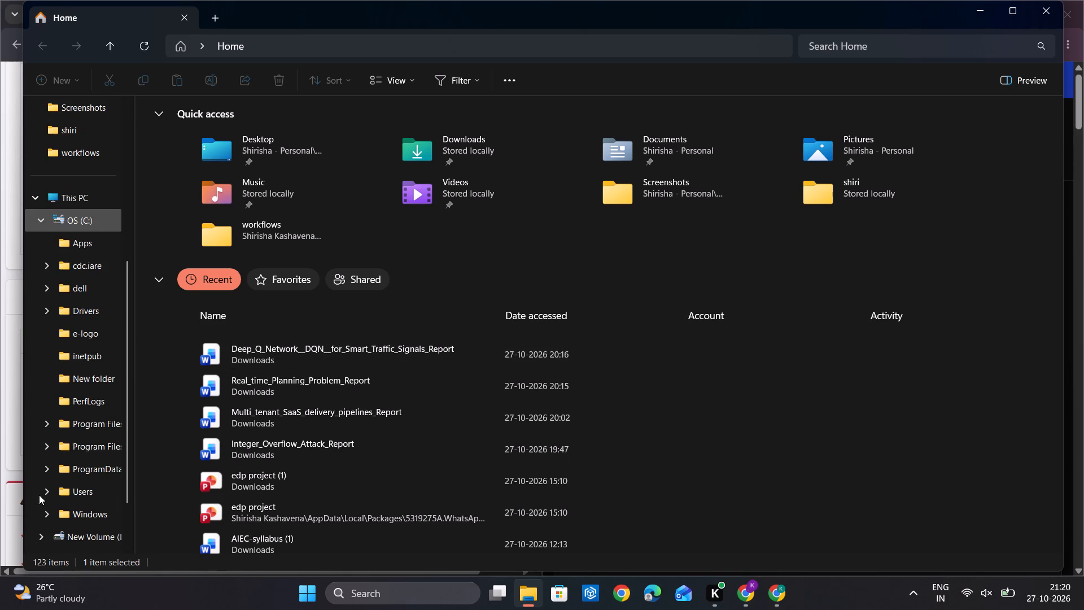
pyautogui.scroll(-4, 88, 448)
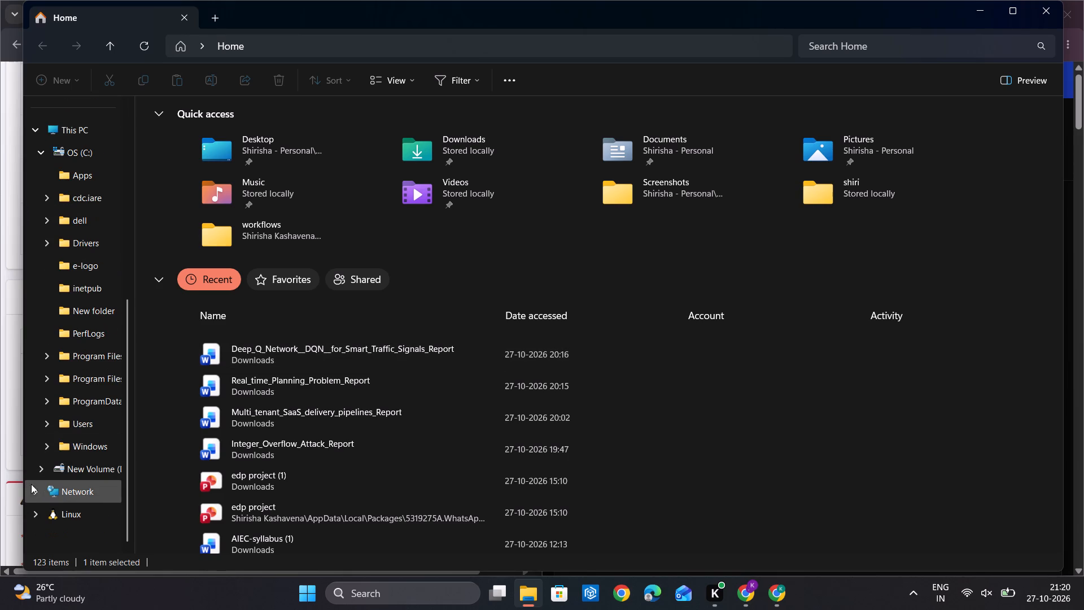
pyautogui.click(34, 486)
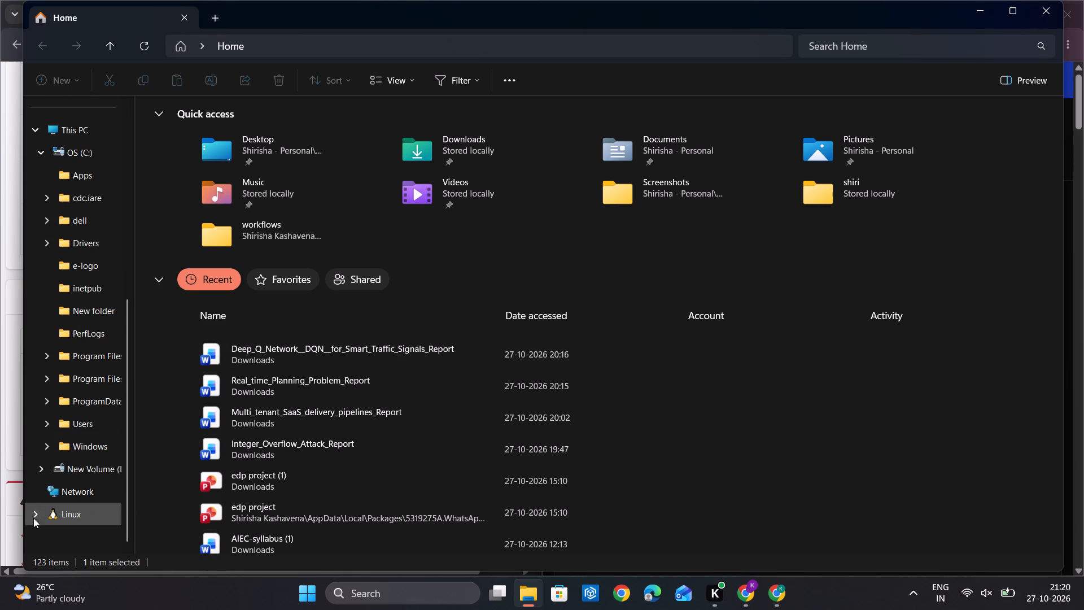
pyautogui.click(33, 518)
pyautogui.scroll(2, 64, 413)
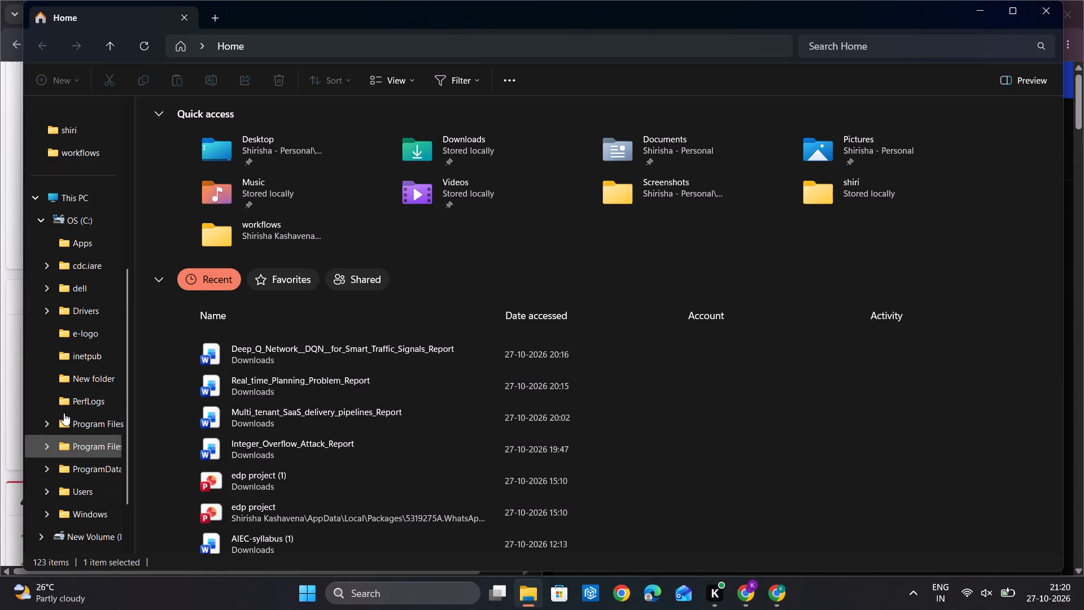
pyautogui.scroll(1, 64, 413)
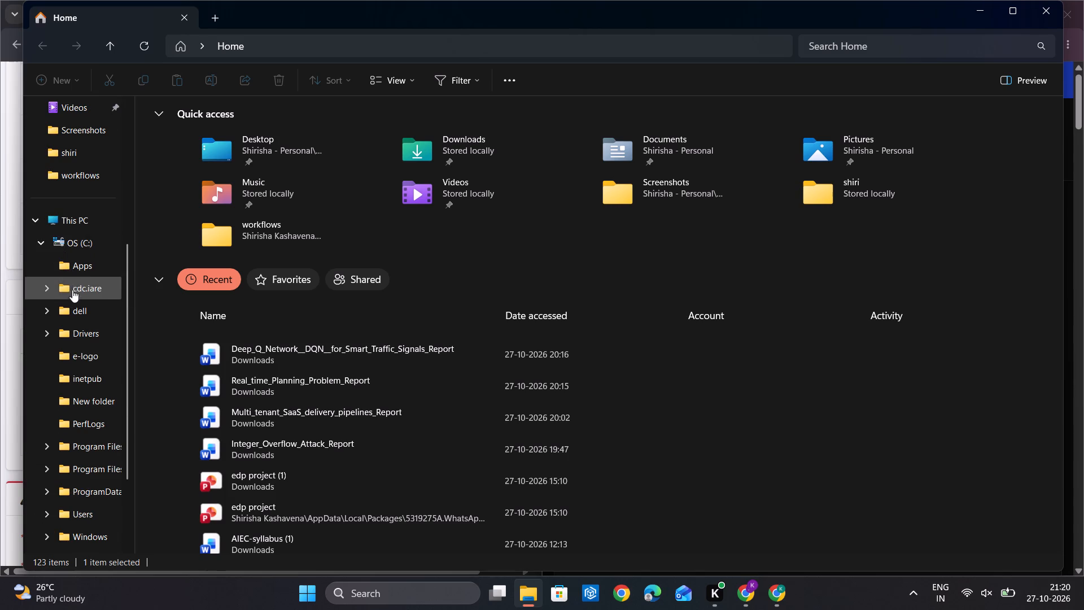
pyautogui.click(38, 240)
pyautogui.scroll(1, 69, 290)
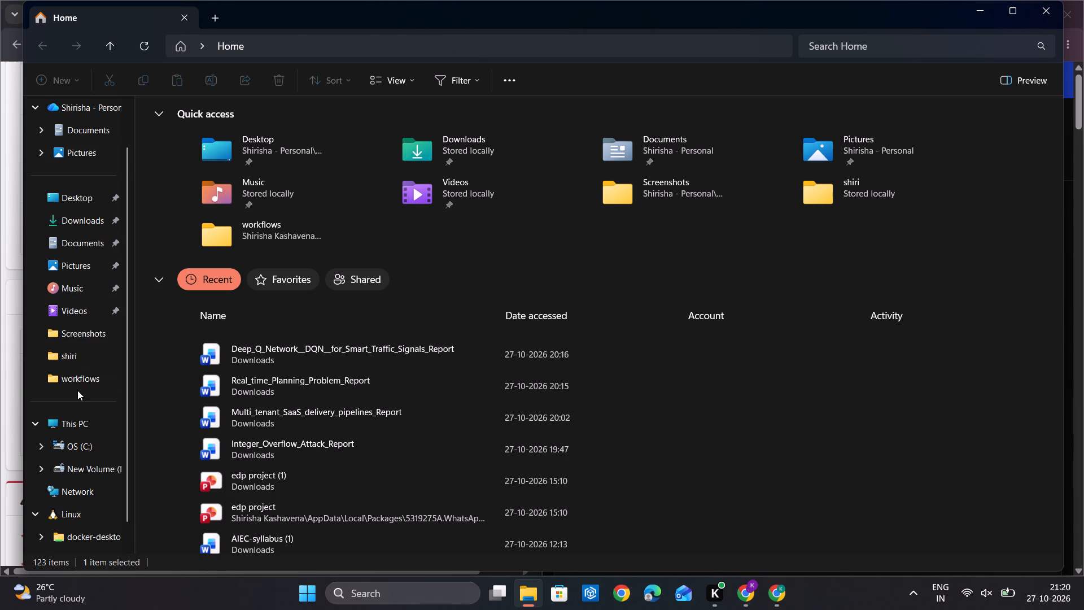
# Open the workflows folder to view its files.
pyautogui.click(78, 382)
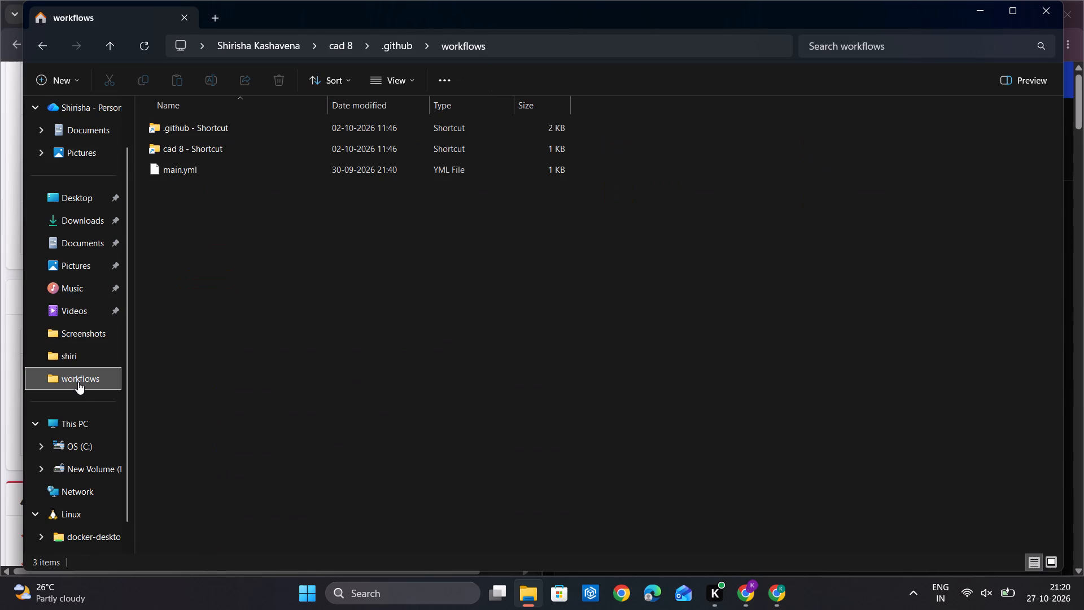
# Look through the shiri, Videos, Music, Documents and Downloads folders in turn.
pyautogui.click(76, 361)
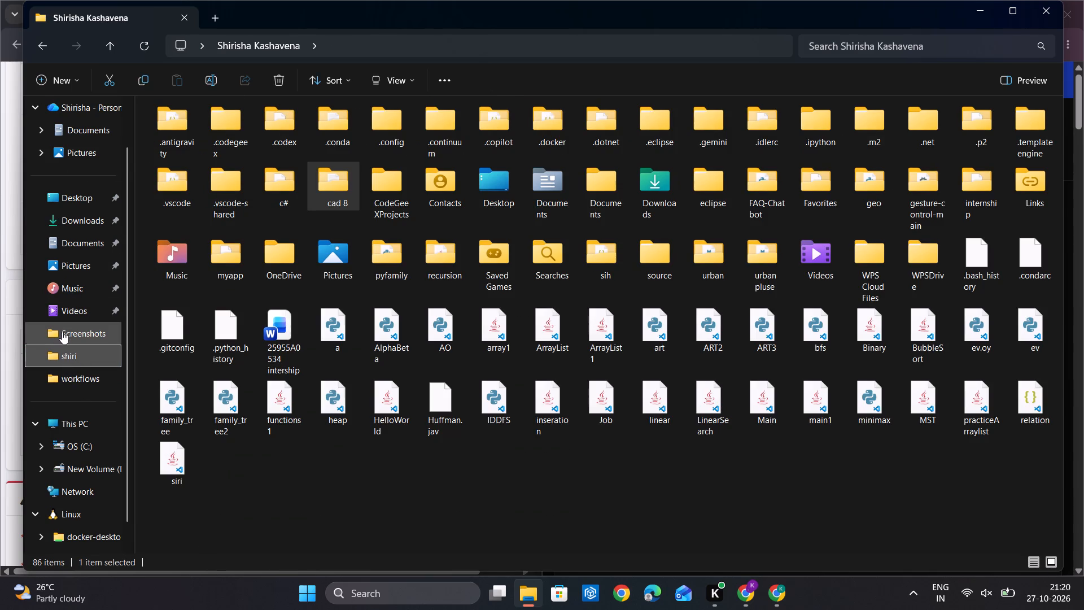
pyautogui.click(67, 325)
pyautogui.click(67, 311)
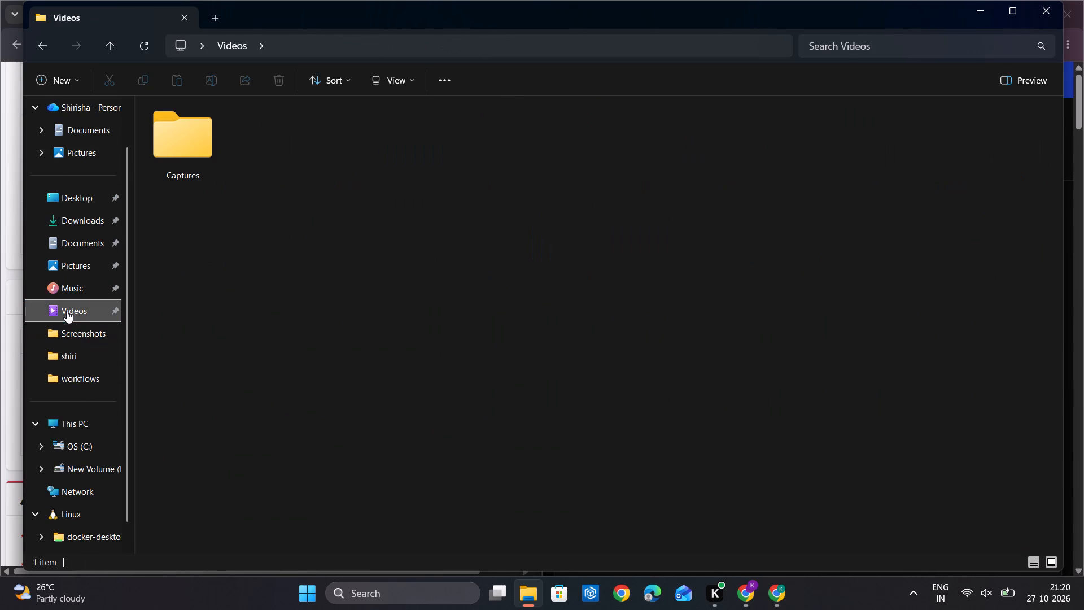
pyautogui.click(67, 281)
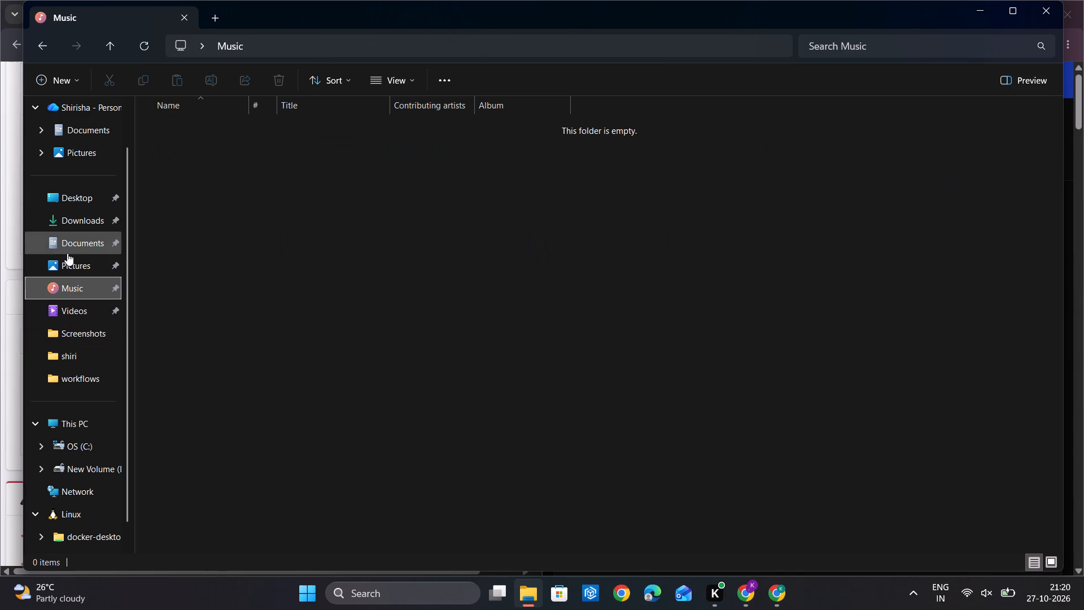
pyautogui.click(67, 253)
pyautogui.click(69, 228)
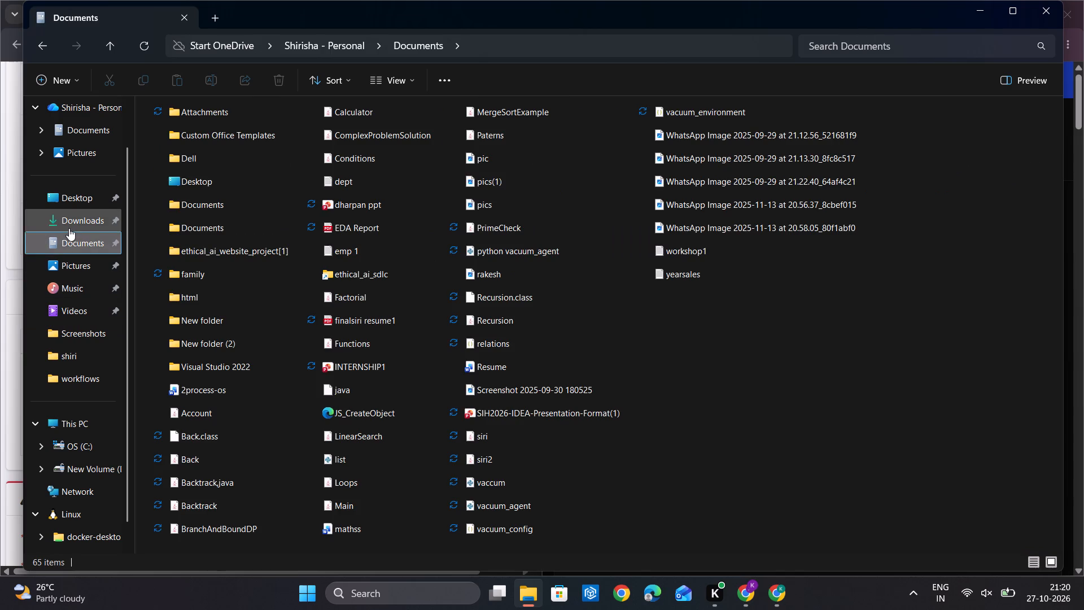
# Look through the subfolders of Documents and Pictures under the personal OneDrive in the folder tree.
pyautogui.scroll(5, 72, 206)
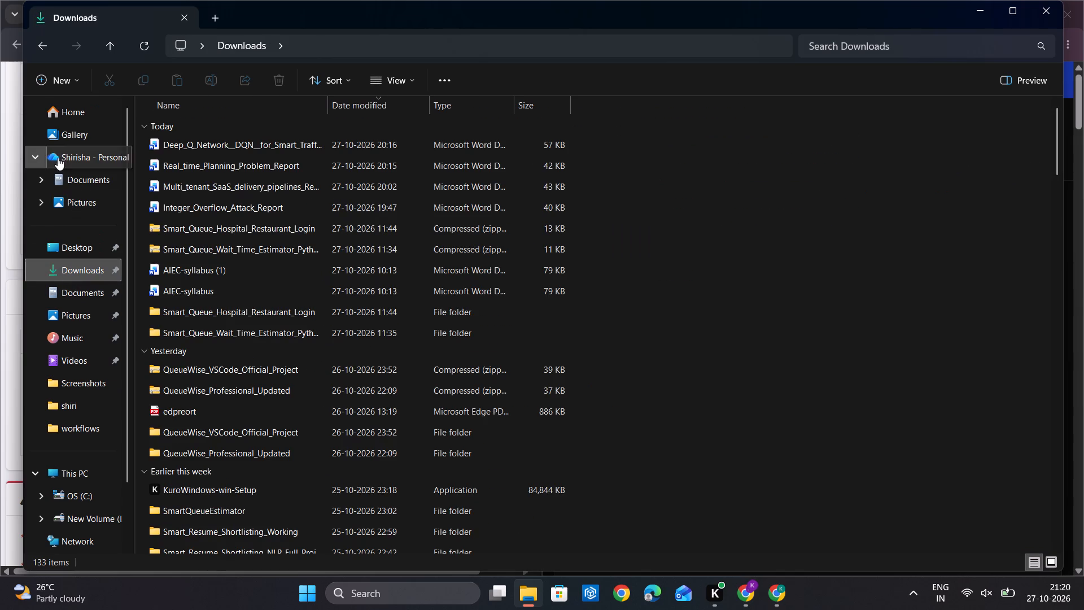
pyautogui.click(37, 154)
pyautogui.click(37, 154)
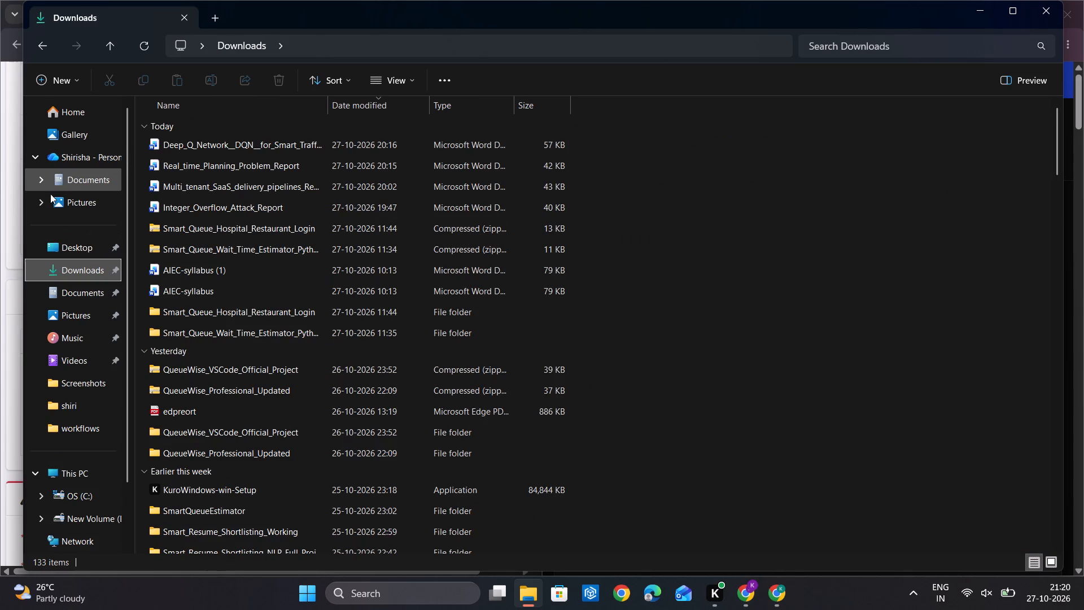
pyautogui.click(42, 184)
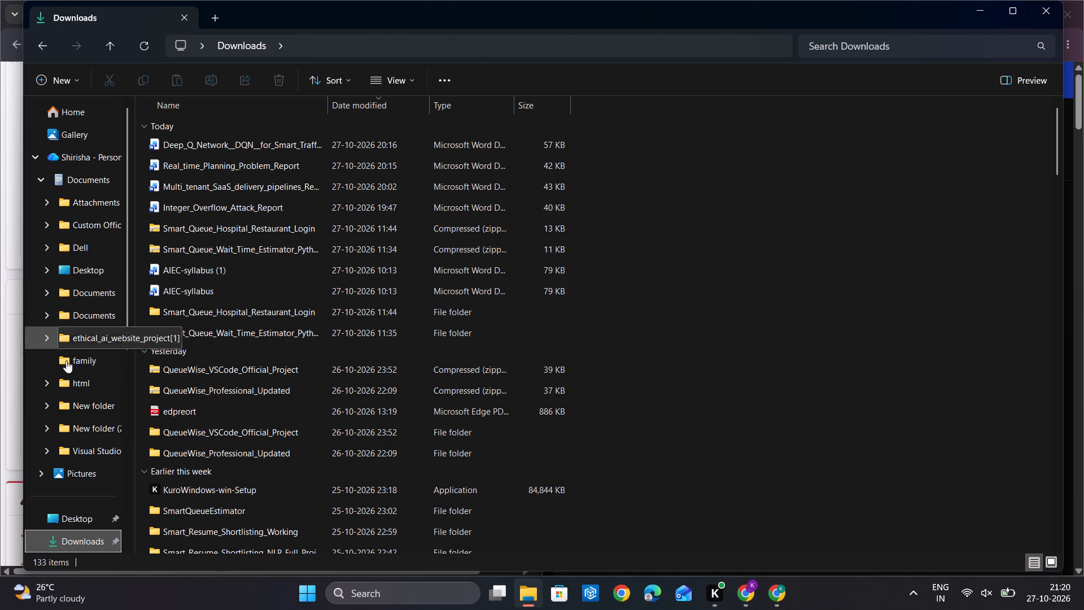
pyautogui.hscroll(-1, 81, 239)
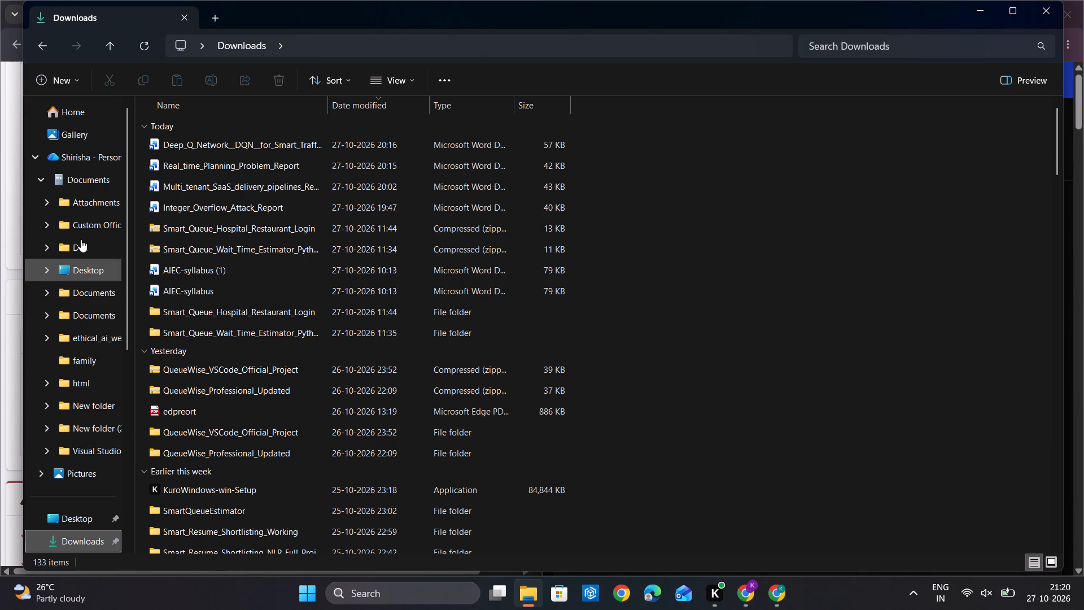
pyautogui.hscroll(-1, 81, 239)
pyautogui.click(33, 176)
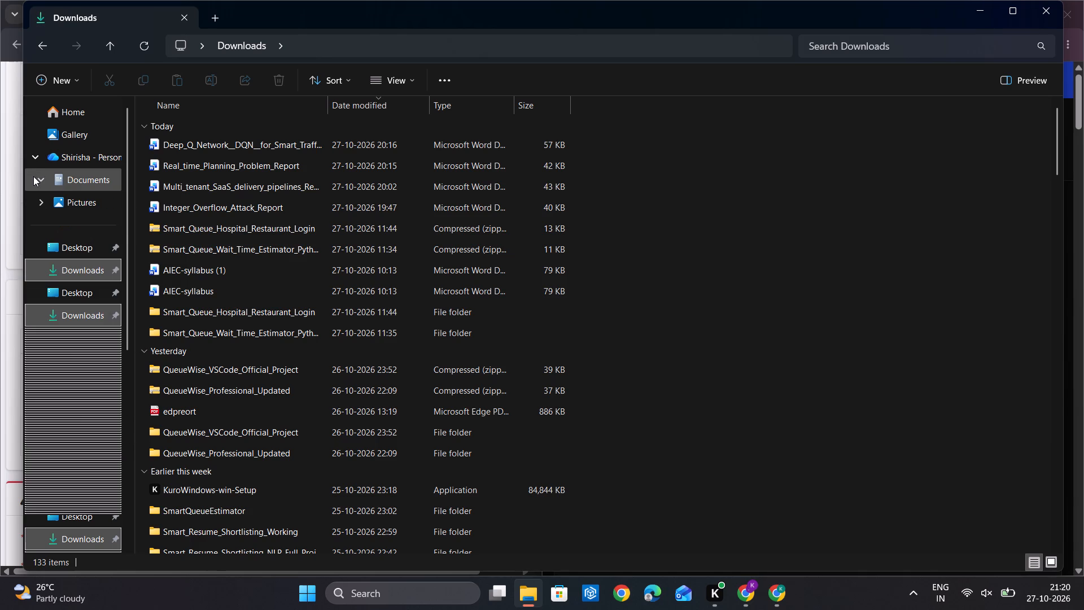
pyautogui.click(37, 197)
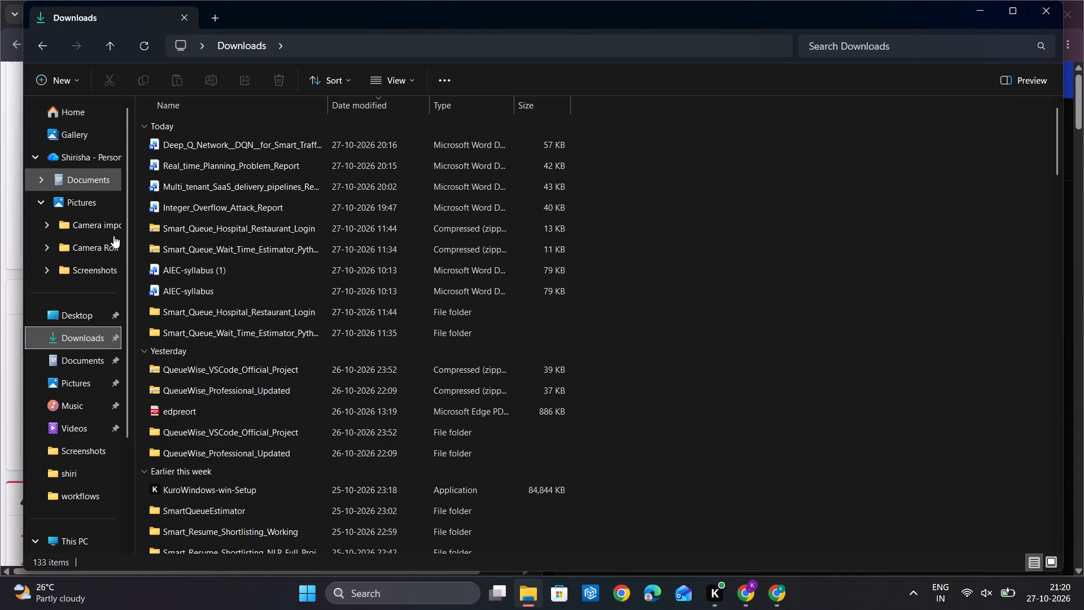
# Open the Deep_Q_Network__DQN__for_Smart_Traffic_Signals_Report document from Downloads and look over its self-assessment form.
pyautogui.scroll(-1, 252, 356)
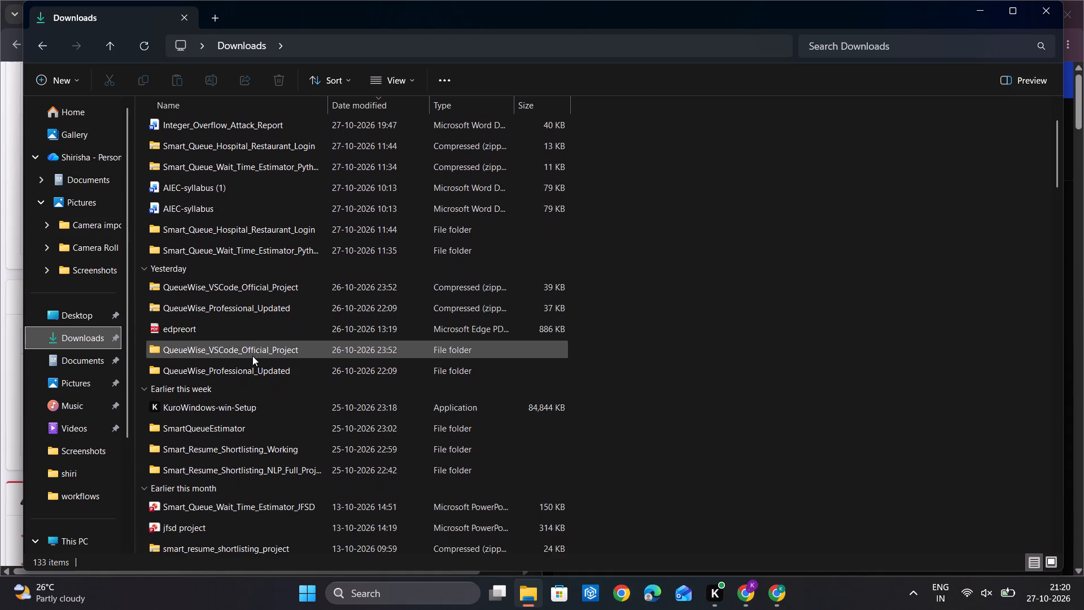
pyautogui.scroll(-1, 252, 356)
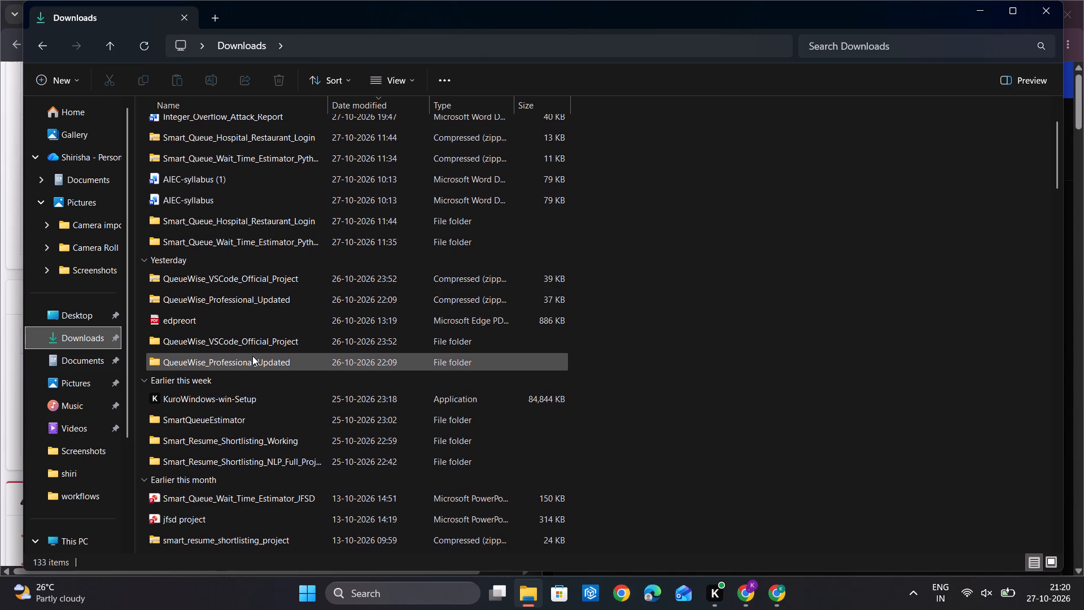
pyautogui.scroll(1, 252, 356)
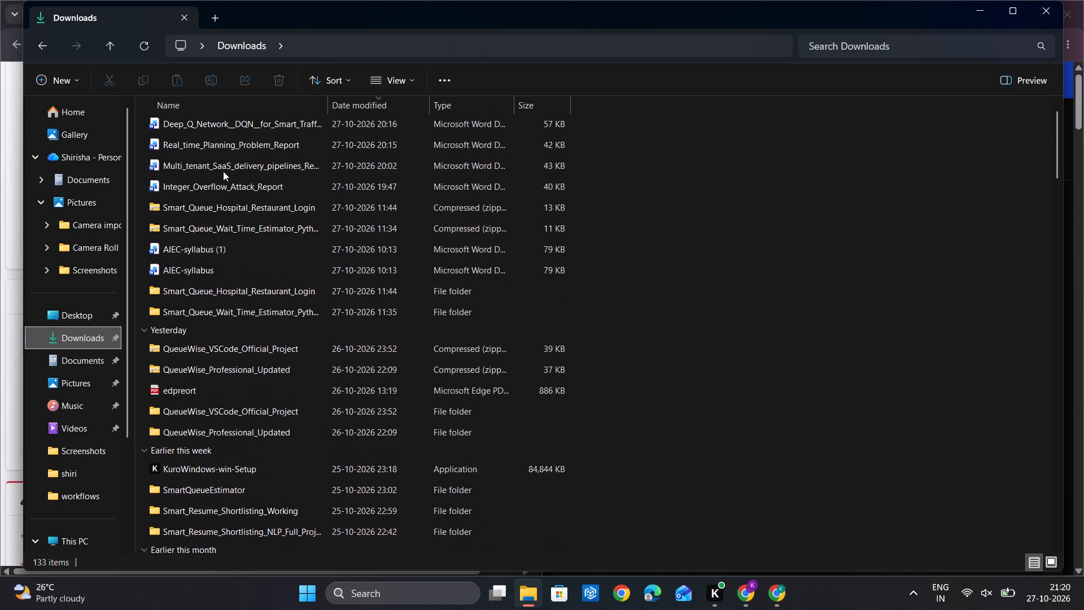
pyautogui.scroll(2, 223, 171)
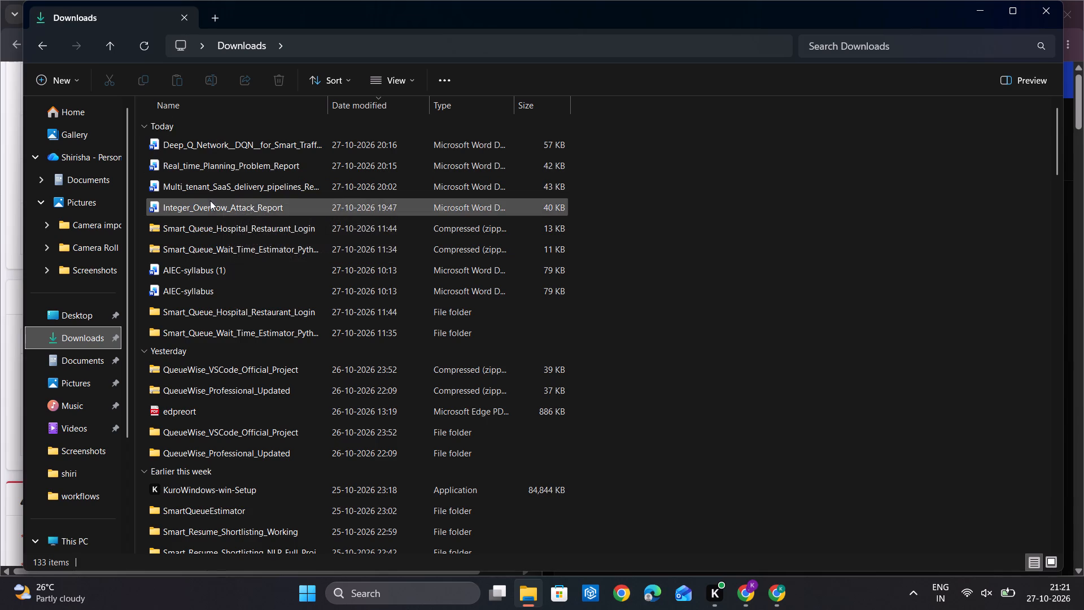
pyautogui.doubleClick(215, 142)
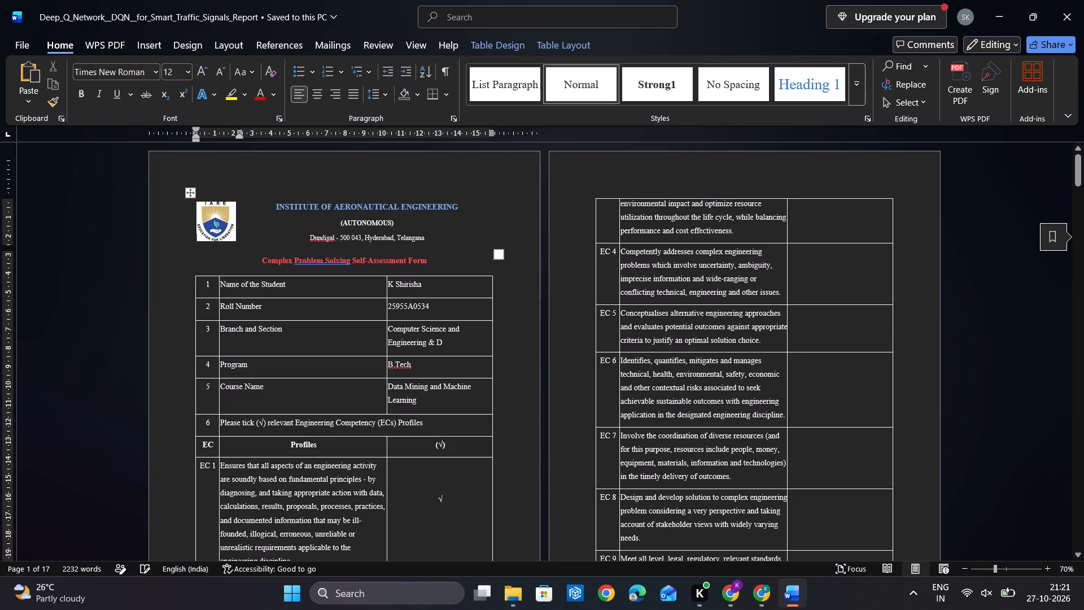
pyautogui.scroll(-1, 387, 428)
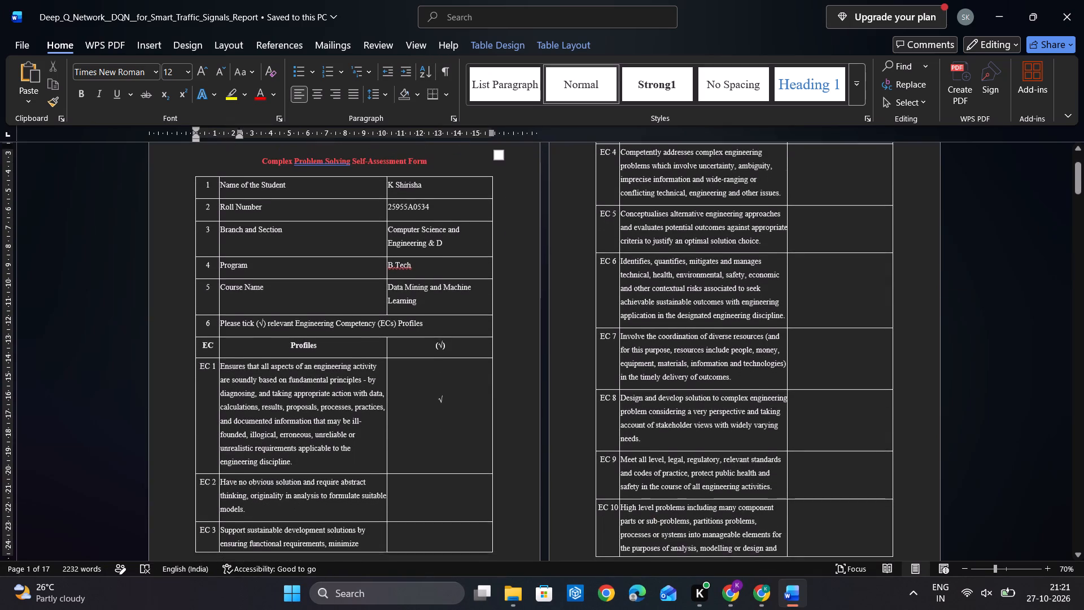
pyautogui.scroll(-1, 387, 428)
pyautogui.scroll(13, 841, 290)
pyautogui.scroll(10, 732, 226)
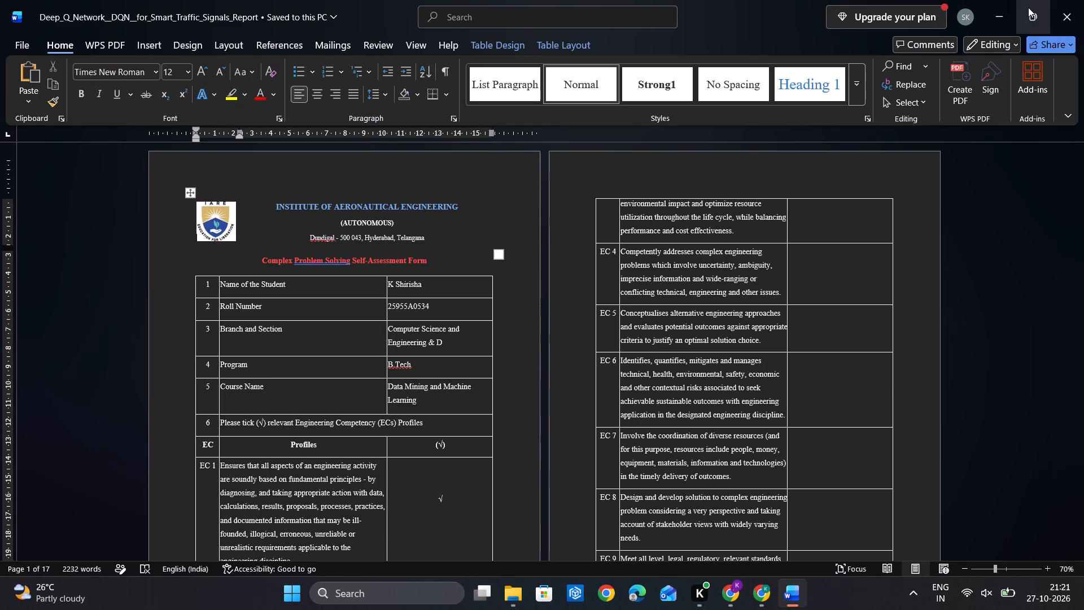
pyautogui.click(934, 71)
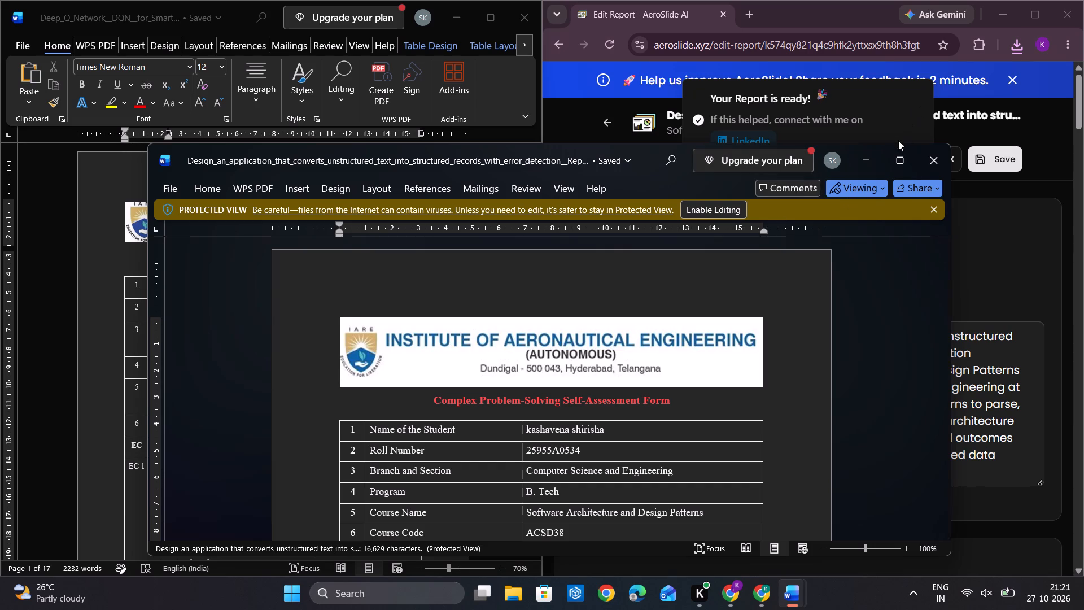
pyautogui.click(876, 241)
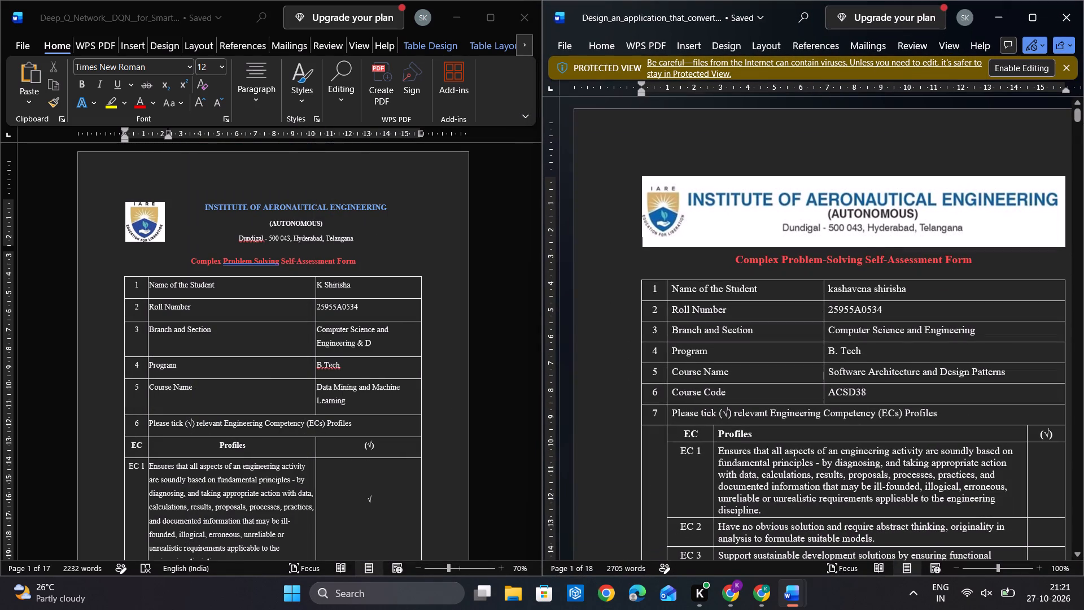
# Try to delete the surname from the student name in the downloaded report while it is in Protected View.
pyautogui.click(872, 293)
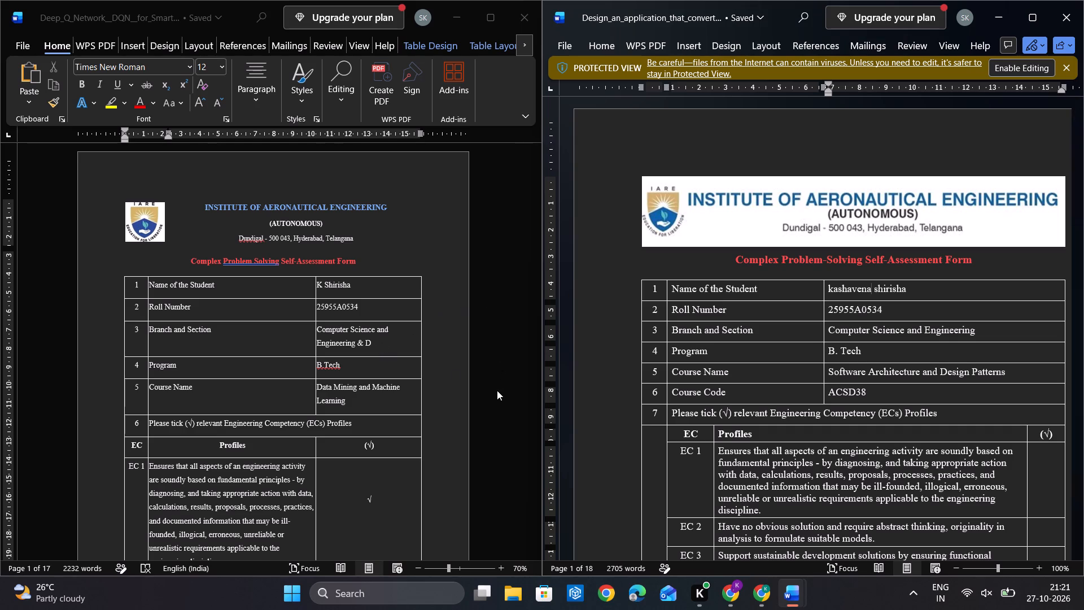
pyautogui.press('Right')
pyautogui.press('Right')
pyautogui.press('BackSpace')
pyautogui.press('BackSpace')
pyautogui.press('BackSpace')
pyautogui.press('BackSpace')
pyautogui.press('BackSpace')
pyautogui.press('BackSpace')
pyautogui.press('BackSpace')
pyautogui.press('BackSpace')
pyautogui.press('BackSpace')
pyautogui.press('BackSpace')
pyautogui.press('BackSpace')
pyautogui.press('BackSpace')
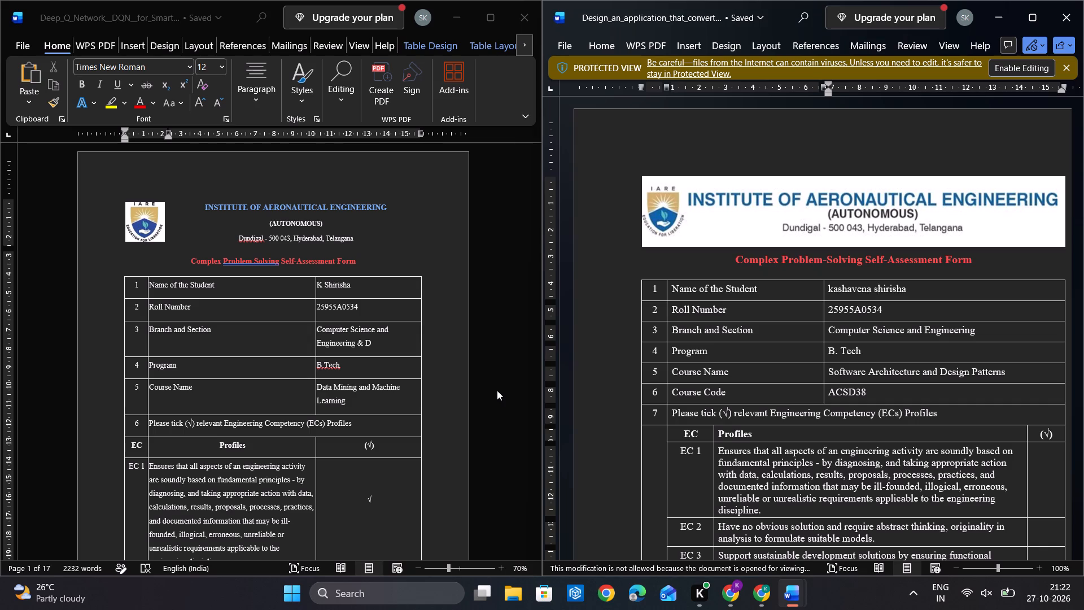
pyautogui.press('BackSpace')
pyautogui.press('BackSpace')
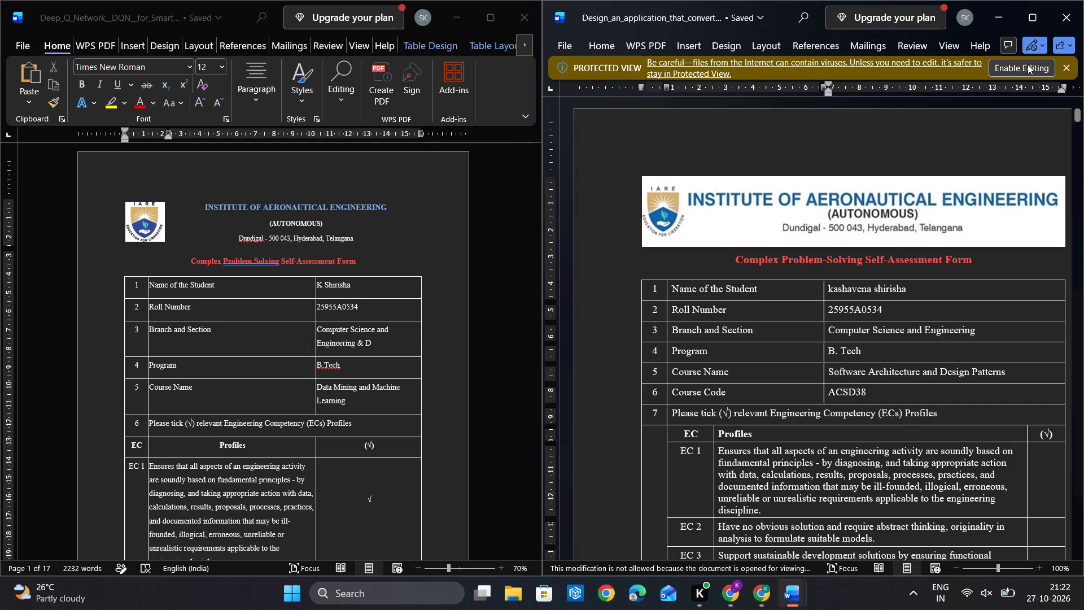
# Enable editing for the downloaded report and place it on the right half again, beside the Deep Q Network report.
pyautogui.click(1021, 67)
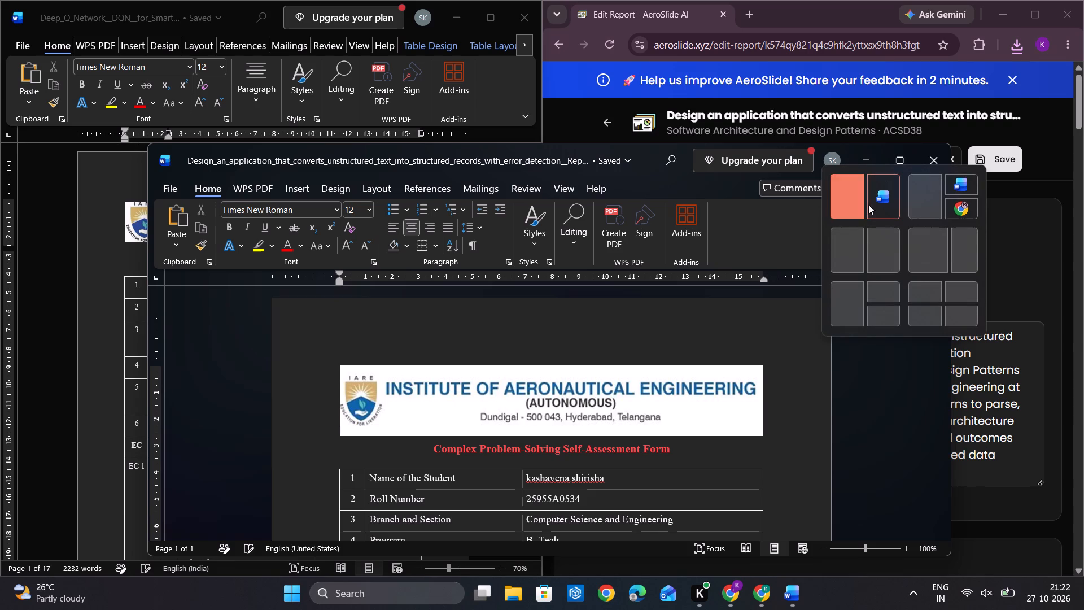
pyautogui.click(874, 231)
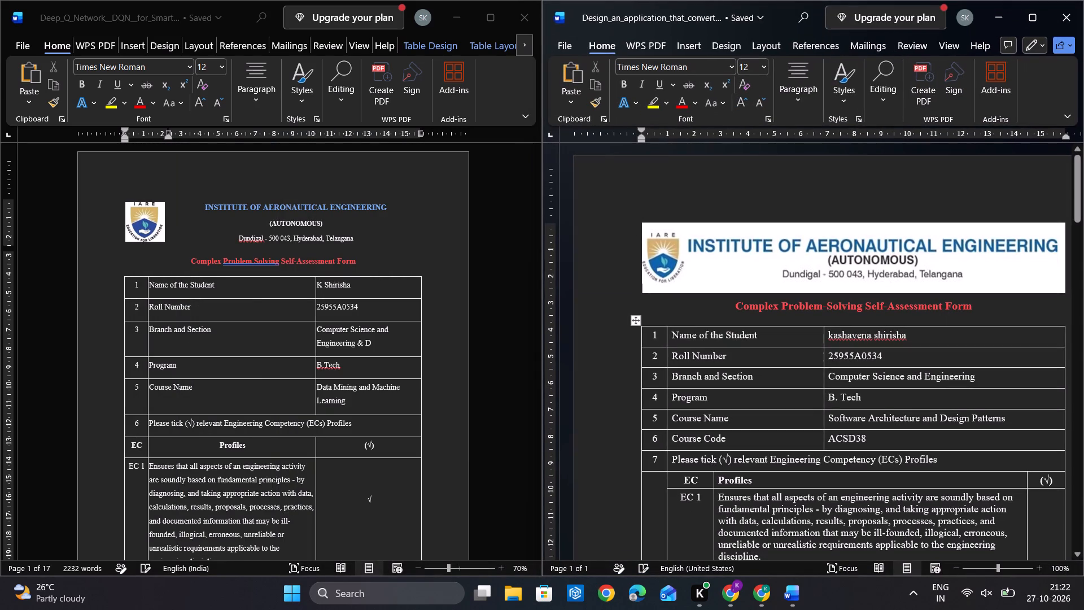
# Rewrite the student name in the new report as surname initial plus capitalised first name, matching the Deep Q Network report.
pyautogui.click(877, 335)
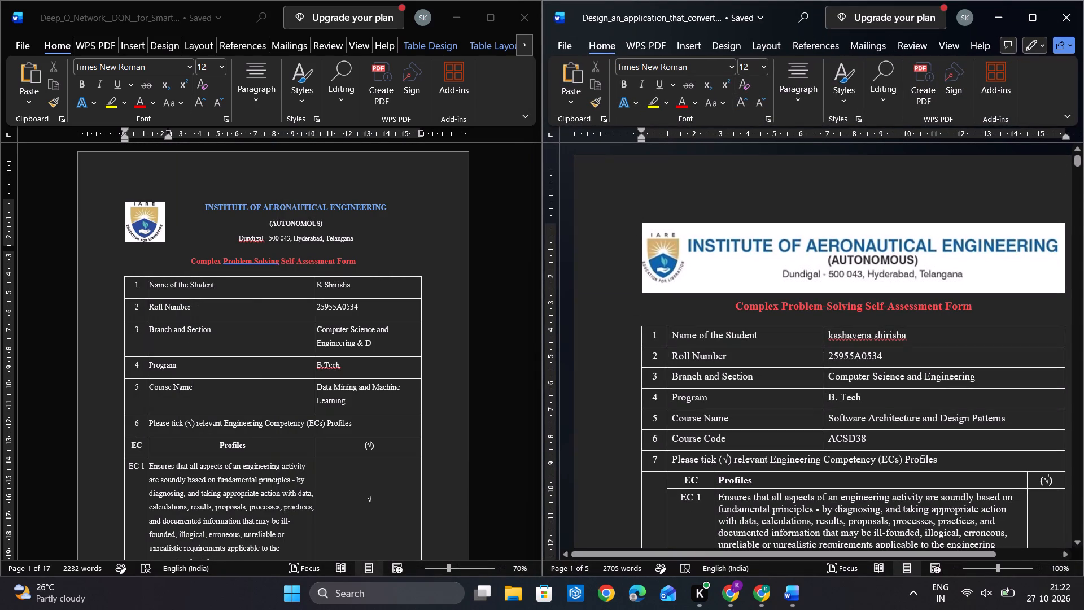
pyautogui.press('BackSpace')
pyautogui.press('BackSpace')
pyautogui.press('BackSpace')
pyautogui.press('BackSpace')
pyautogui.press('BackSpace')
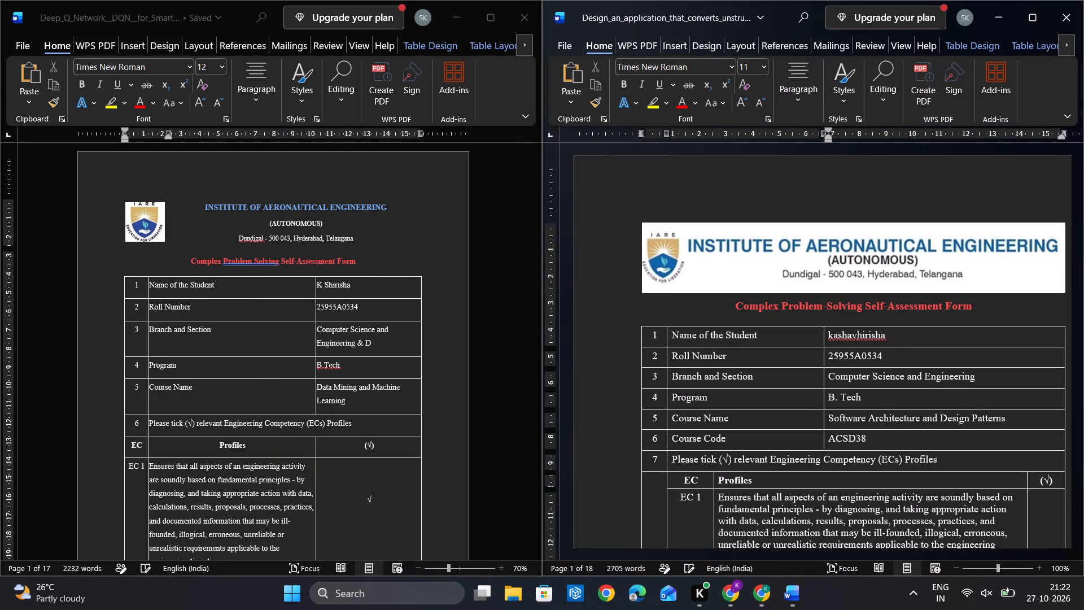
pyautogui.press('BackSpace')
pyautogui.press('BackSpace')
pyautogui.press('BackSpace')
pyautogui.press('BackSpace')
pyautogui.press('BackSpace')
pyautogui.press('BackSpace')
pyautogui.hotkey('shift', 'k')
pyautogui.press('space')
pyautogui.write('S')
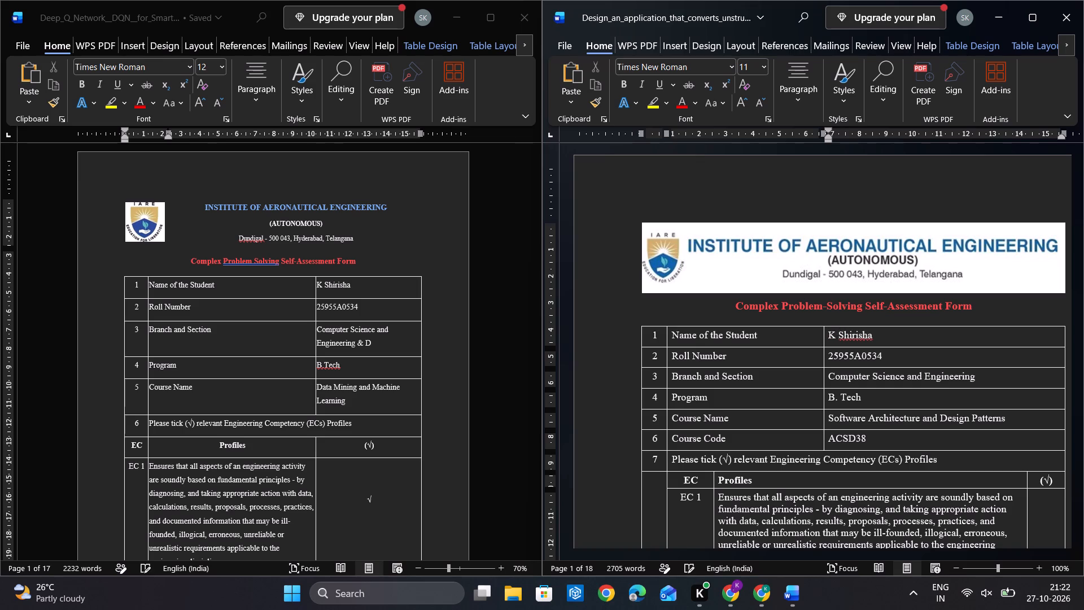
# Append "&D" to Computer Science and Engineering in the new report's Branch and Section row.
pyautogui.click(883, 361)
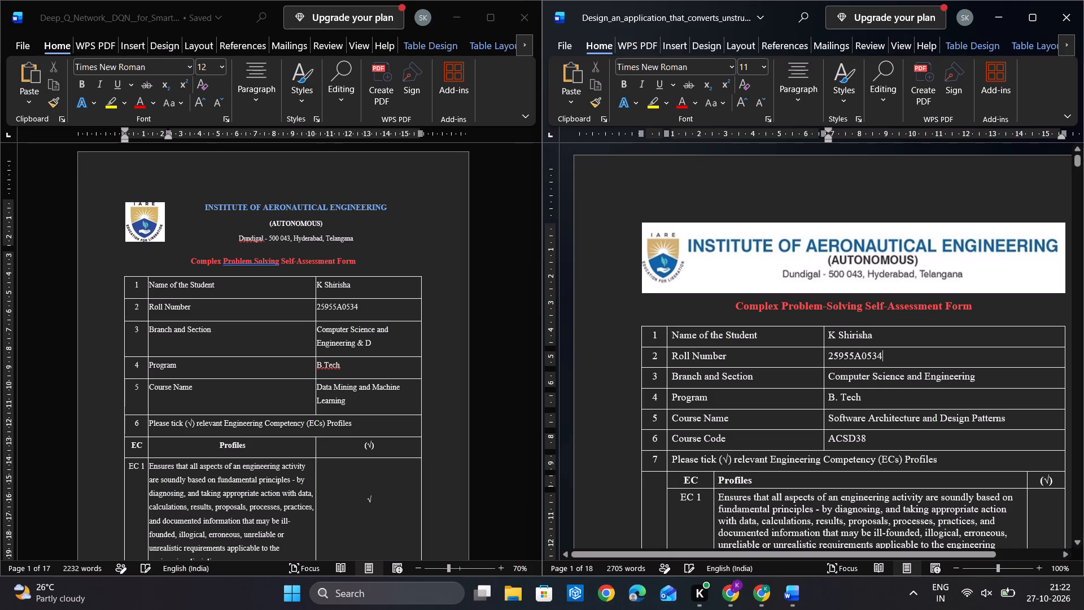
pyautogui.scroll(-1, 904, 415)
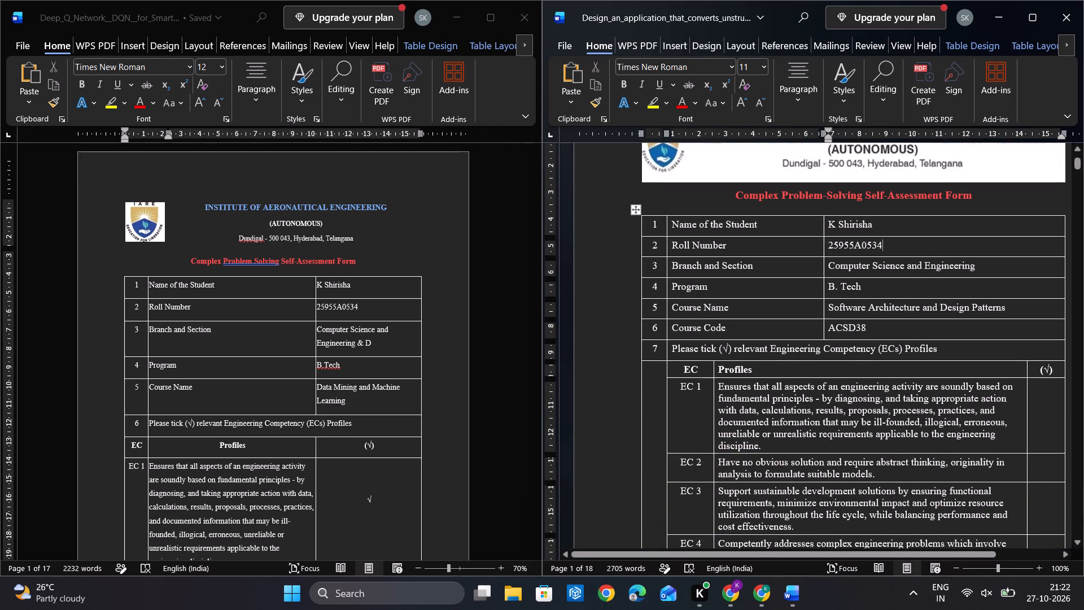
pyautogui.click(979, 271)
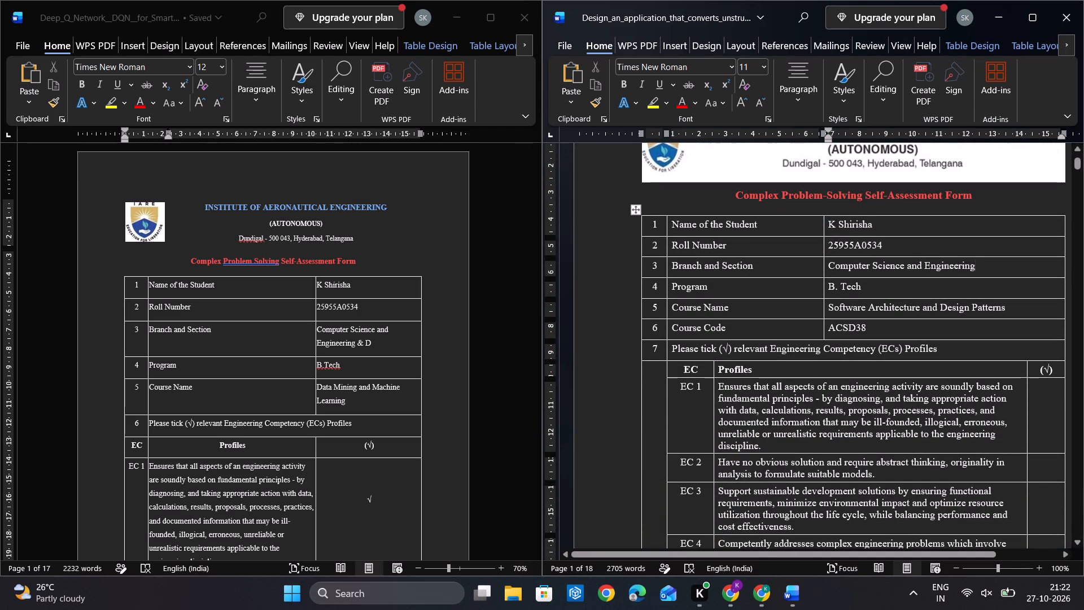
pyautogui.hotkey('shift', '&')
pyautogui.hotkey('shift', 'd')
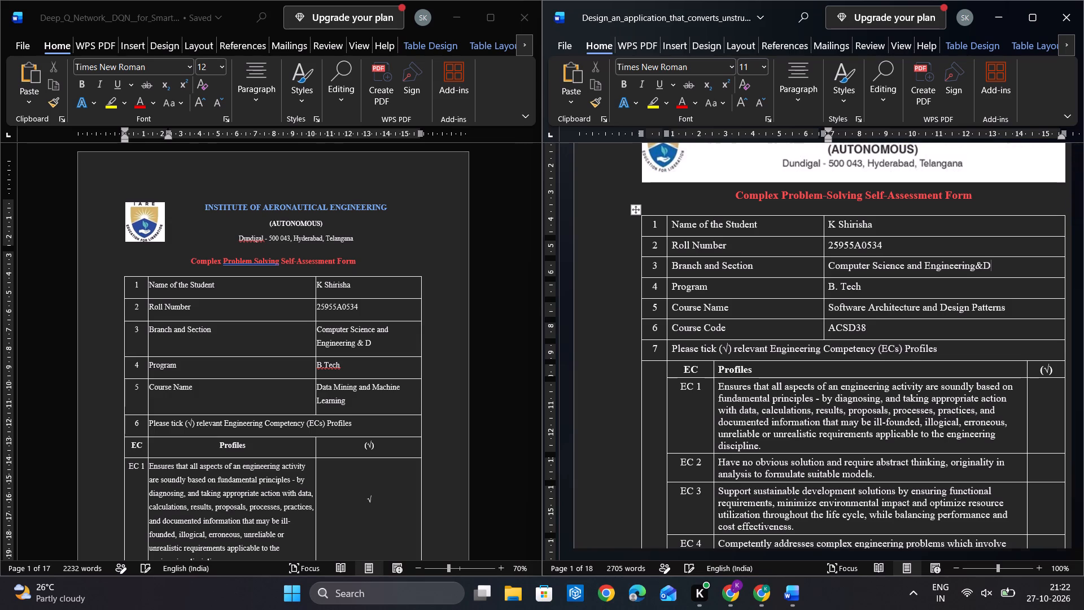
# Copy the CO 1 outcome on algorithm complexity from the Deep Q Network report into the new report's CO 1 row.
pyautogui.scroll(-2, 894, 358)
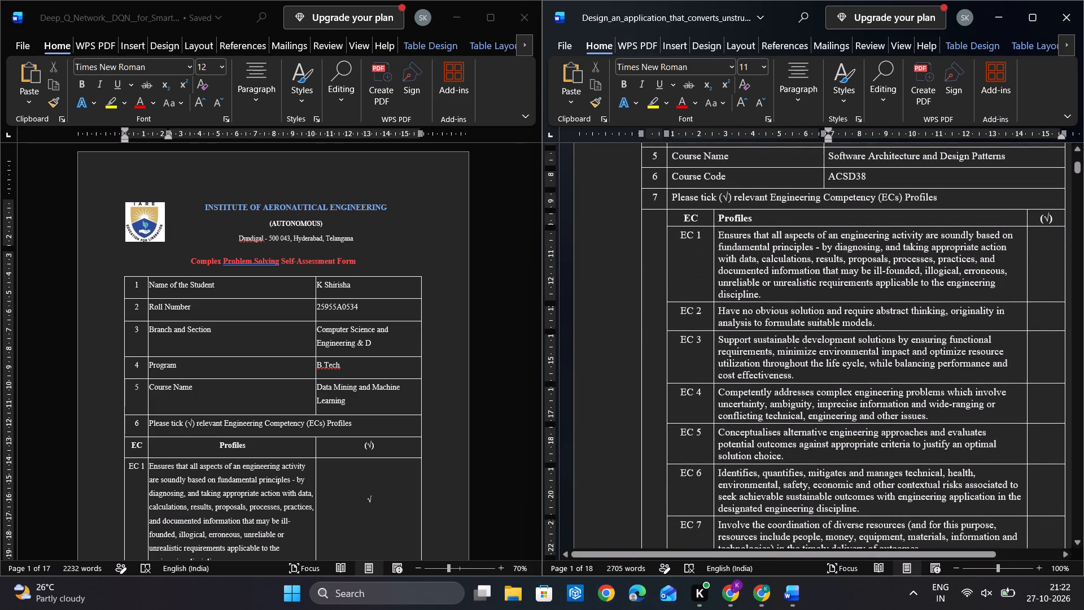
pyautogui.scroll(-2, 894, 358)
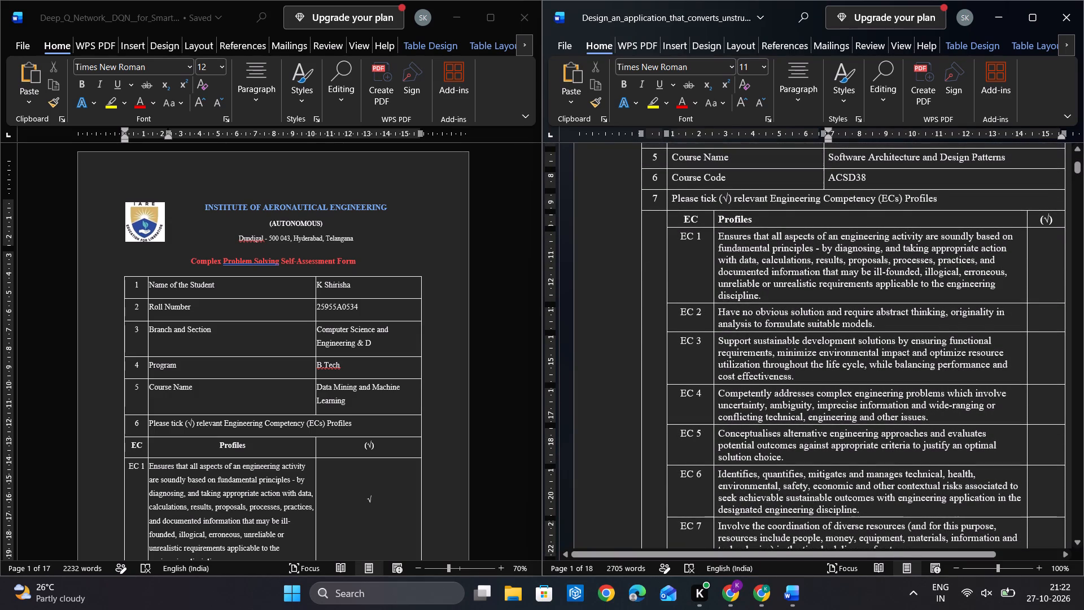
pyautogui.scroll(-6, 894, 358)
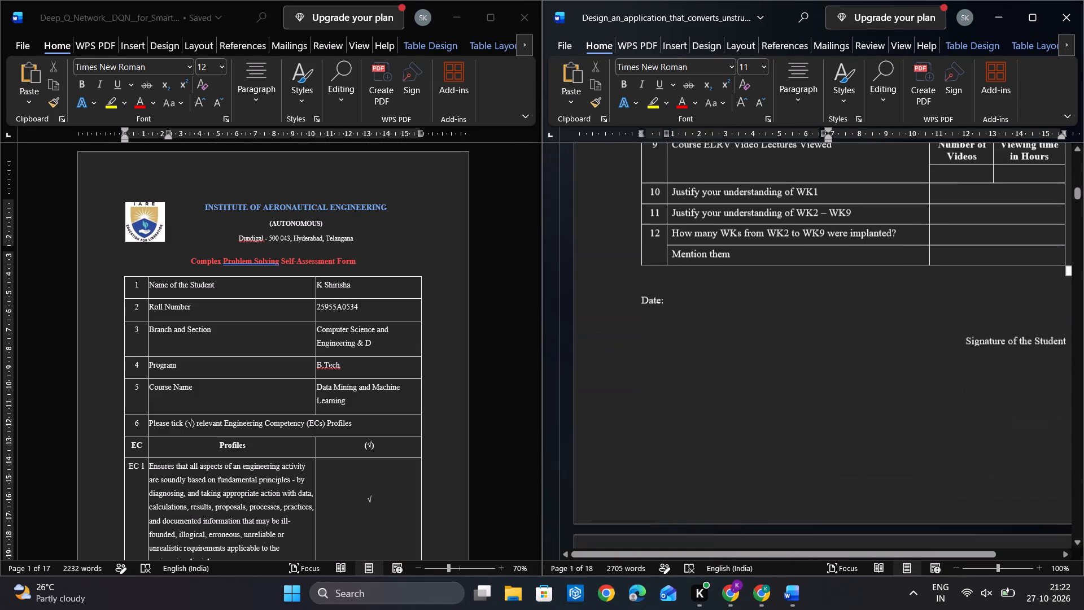
pyautogui.scroll(2, 894, 358)
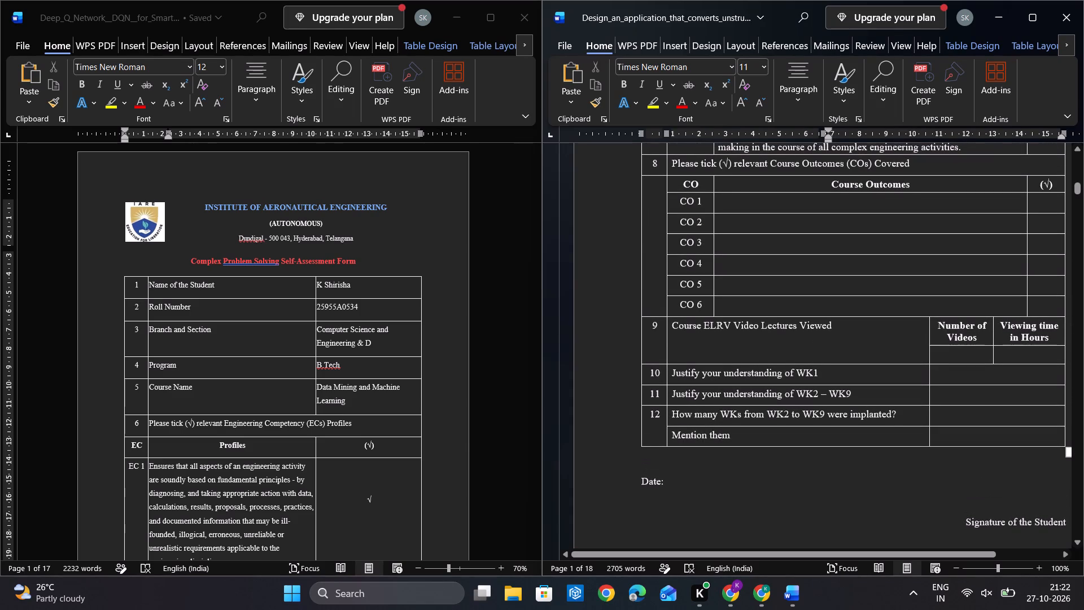
pyautogui.scroll(-7, 377, 409)
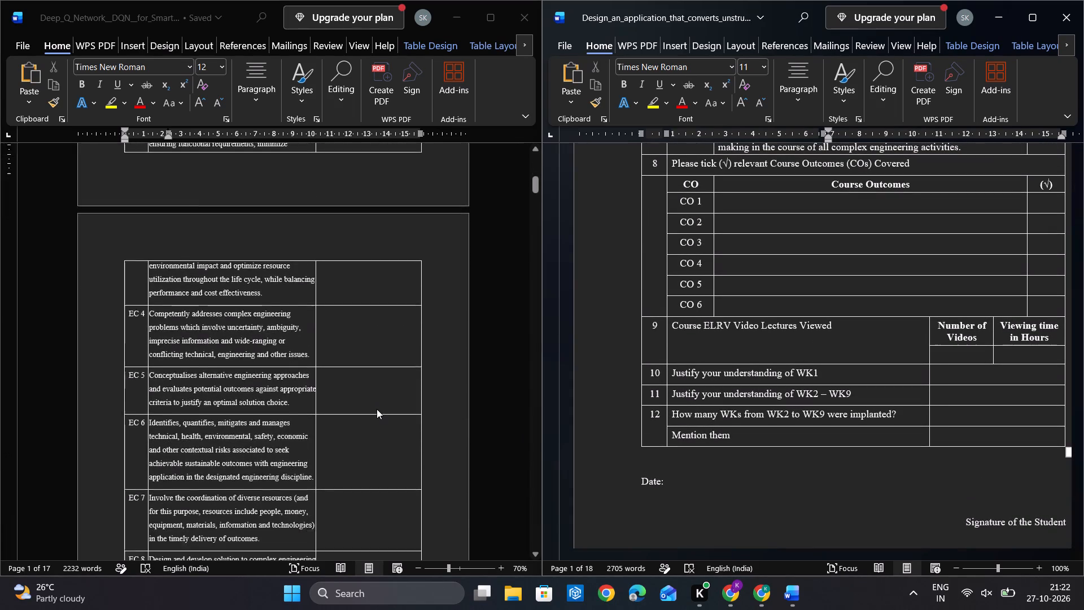
pyautogui.scroll(-3, 377, 409)
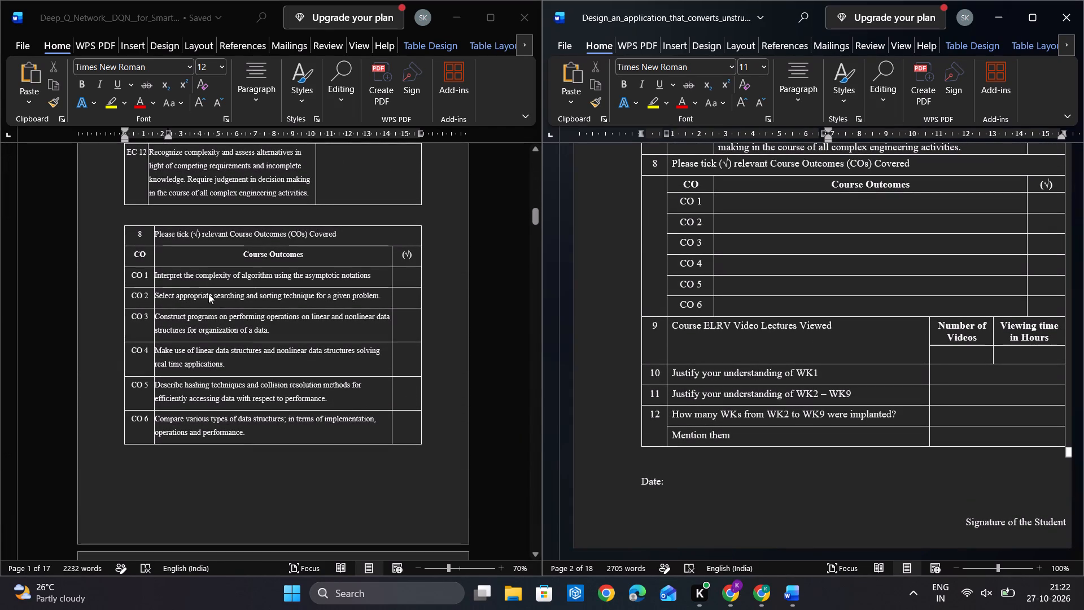
pyautogui.click(158, 273)
pyautogui.moveTo(158, 273); pyautogui.dragTo(226, 275)
pyautogui.click(226, 275)
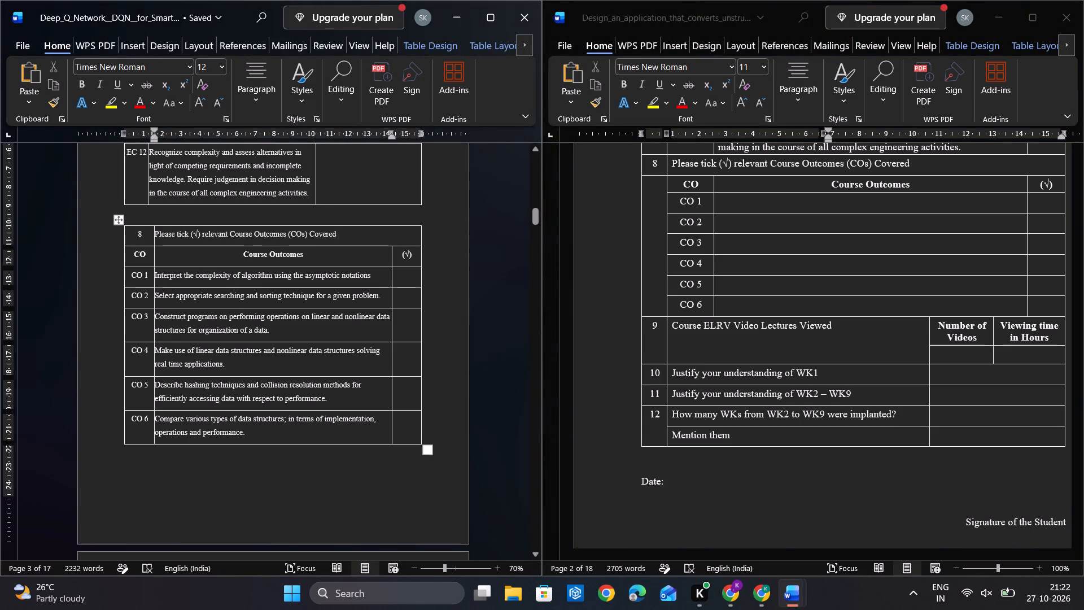
pyautogui.doubleClick(374, 277)
pyautogui.tripleClick(374, 277)
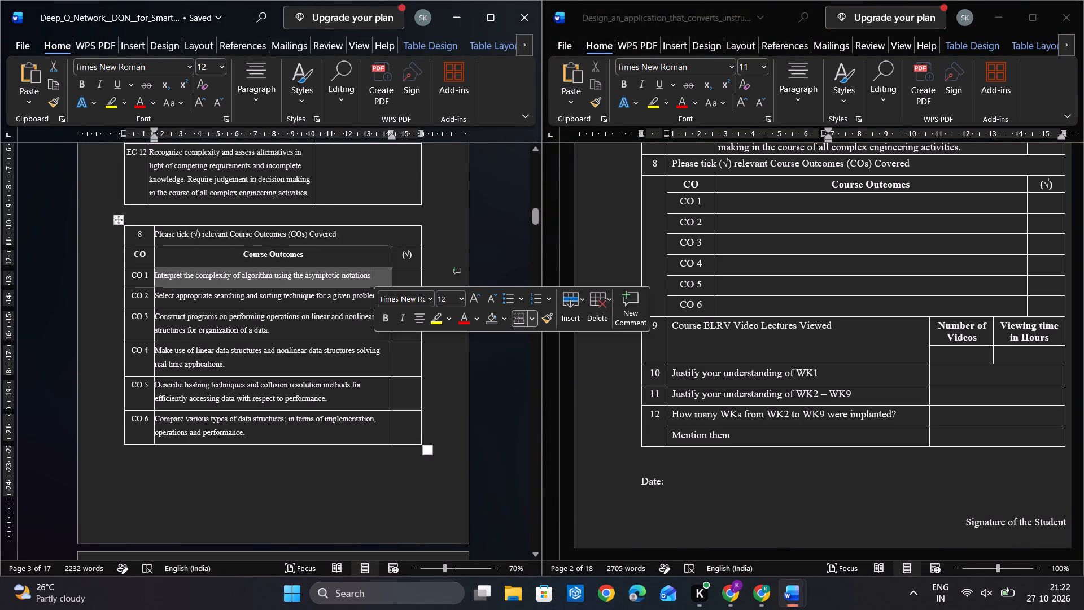
pyautogui.rightClick(374, 277)
pyautogui.click(418, 327)
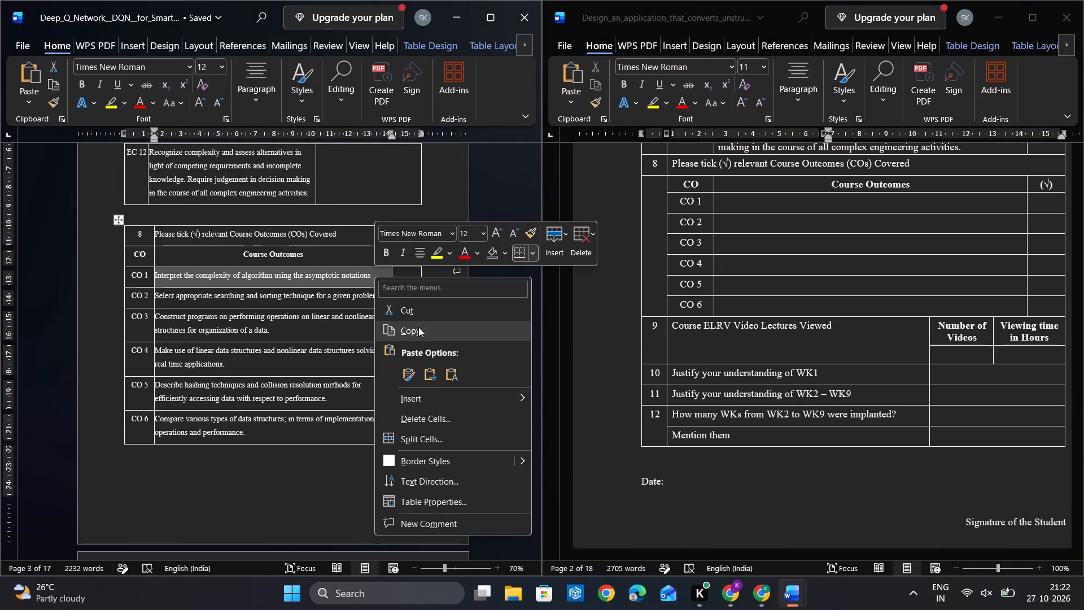
pyautogui.doubleClick(723, 203)
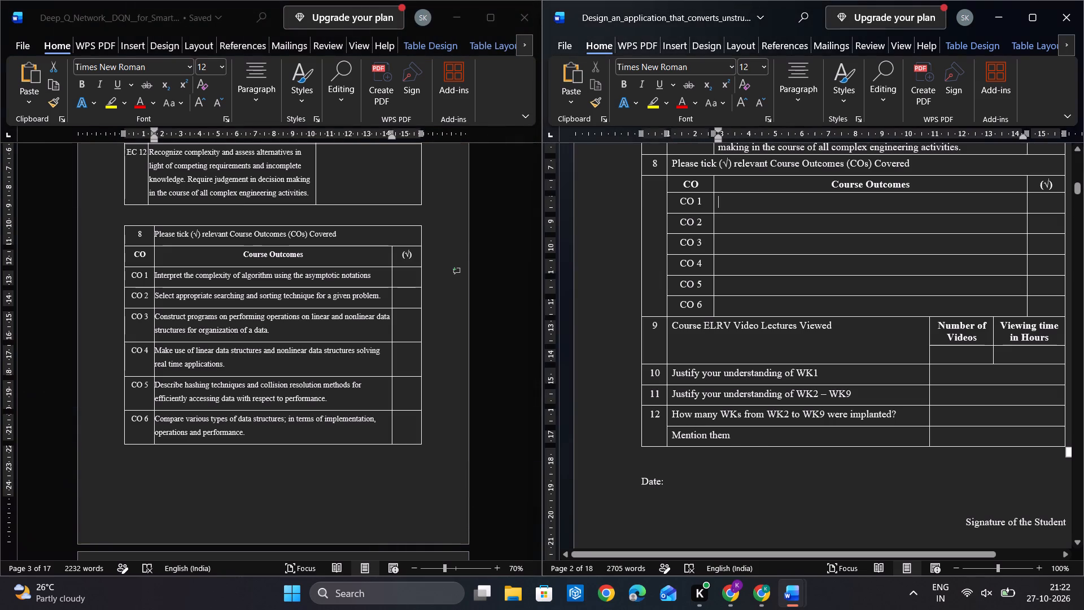
pyautogui.rightClick(723, 203)
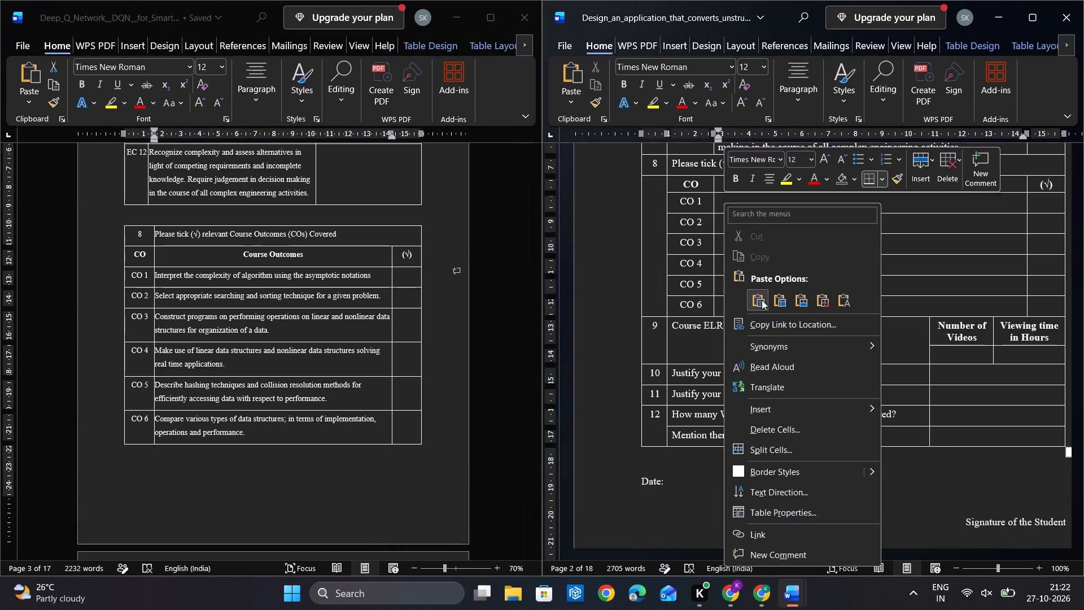
pyautogui.click(718, 205)
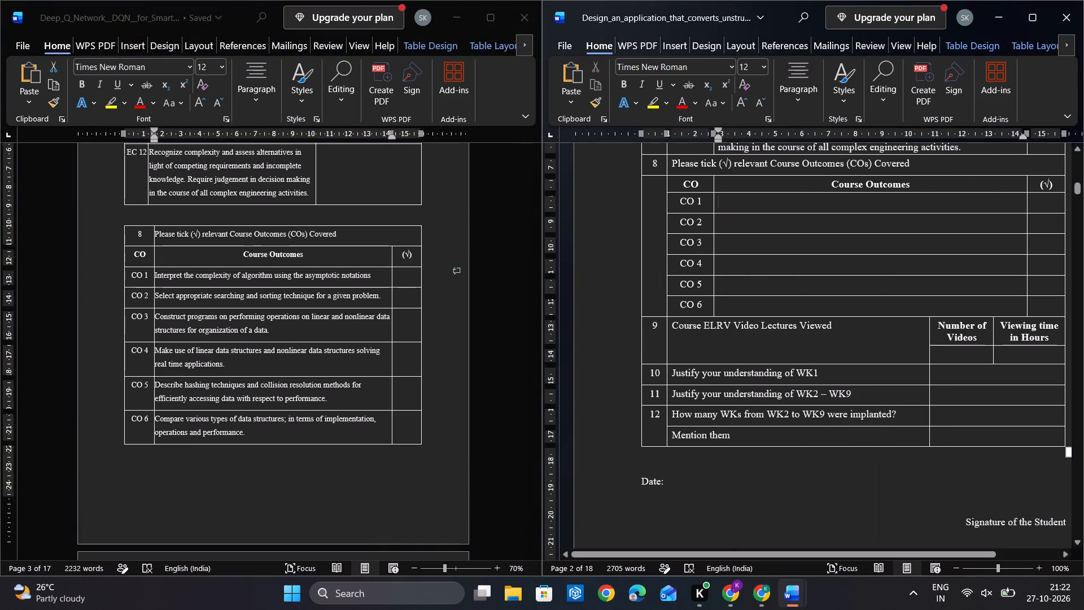
pyautogui.hotkey('ctrl', 'v')
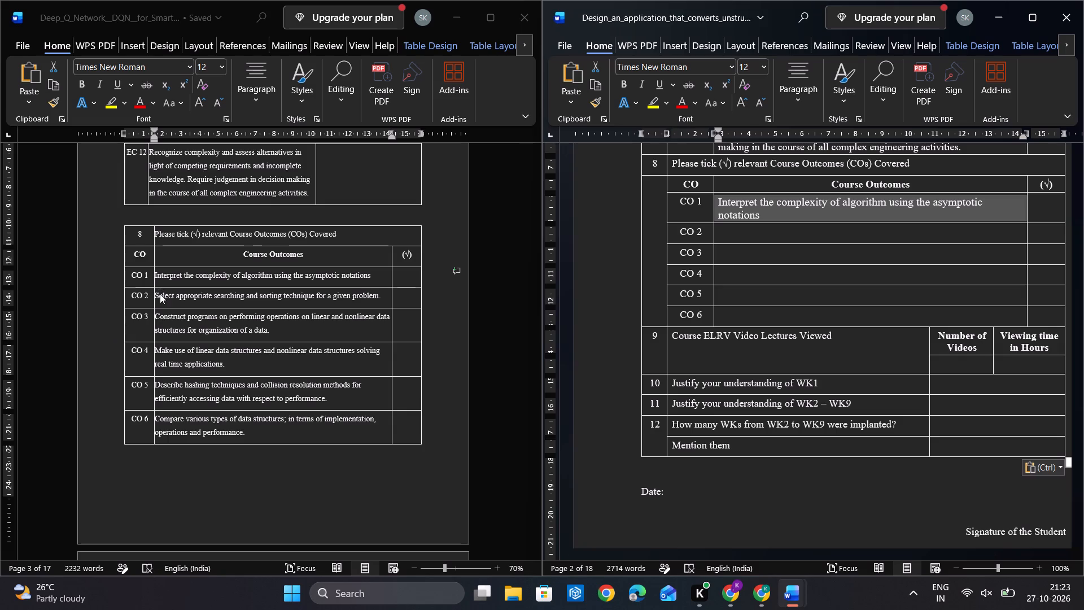
# Copy the CO 2 outcome on searching and sorting technique from the Deep Q Network report into the new report's CO 2 row.
pyautogui.click(160, 294)
pyautogui.tripleClick(161, 295)
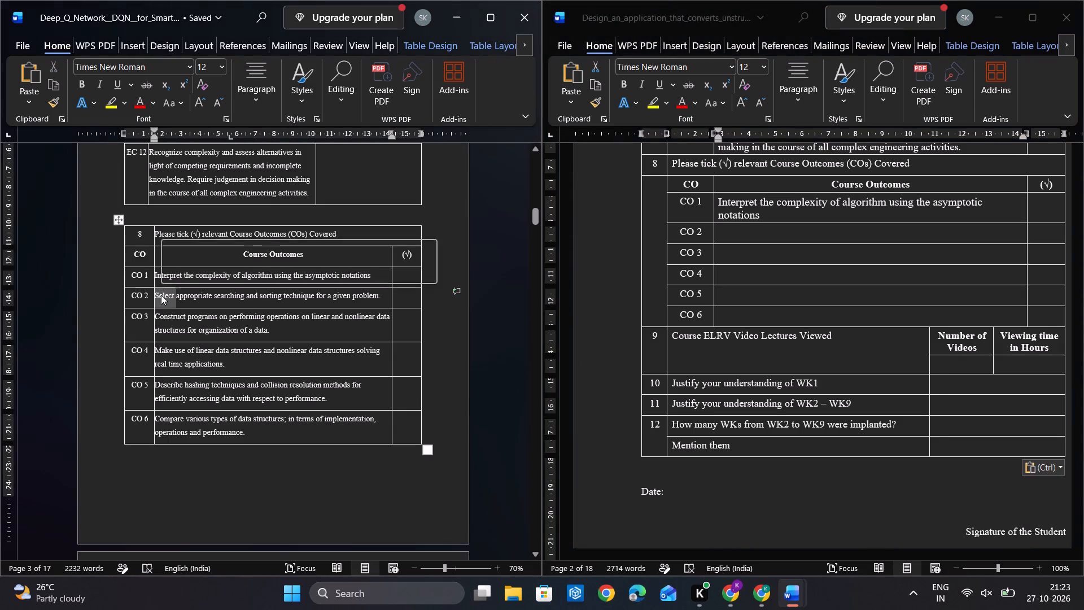
pyautogui.click(161, 295)
pyautogui.tripleClick(161, 295)
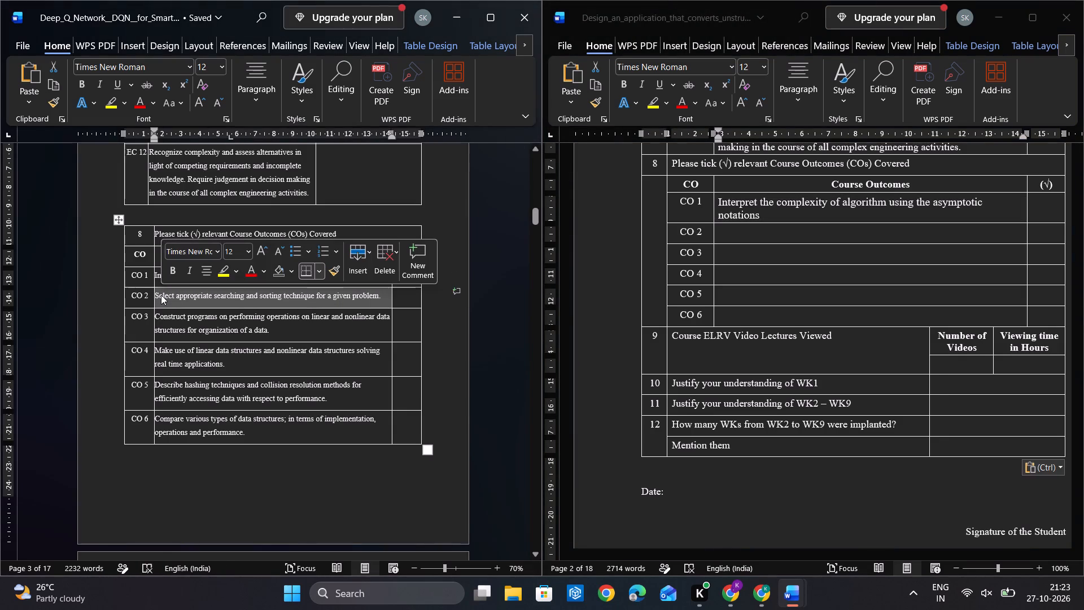
pyautogui.hotkey('ctrl', 'c')
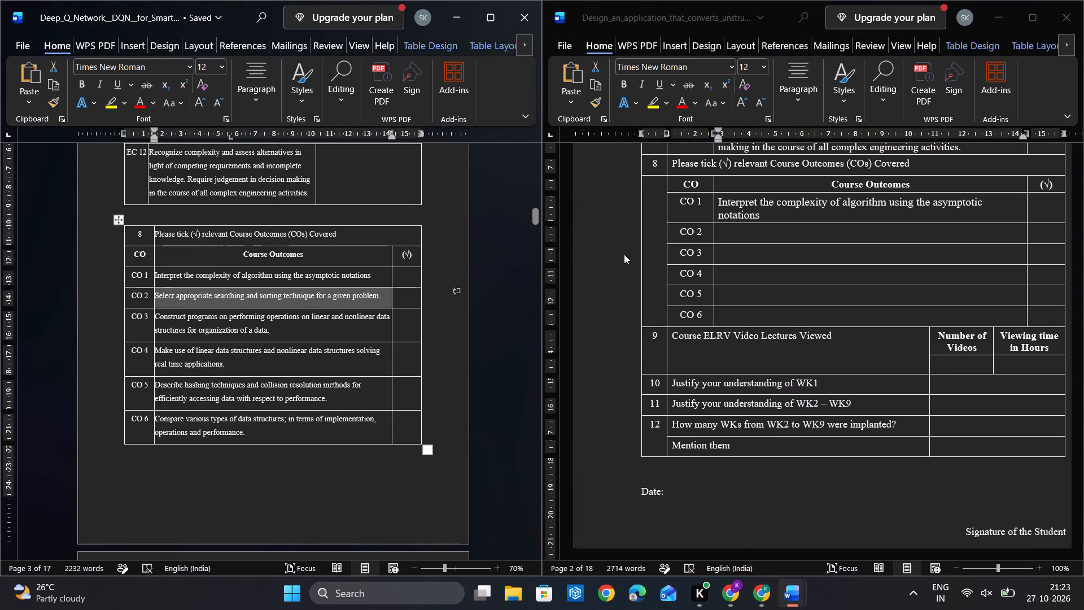
pyautogui.doubleClick(723, 234)
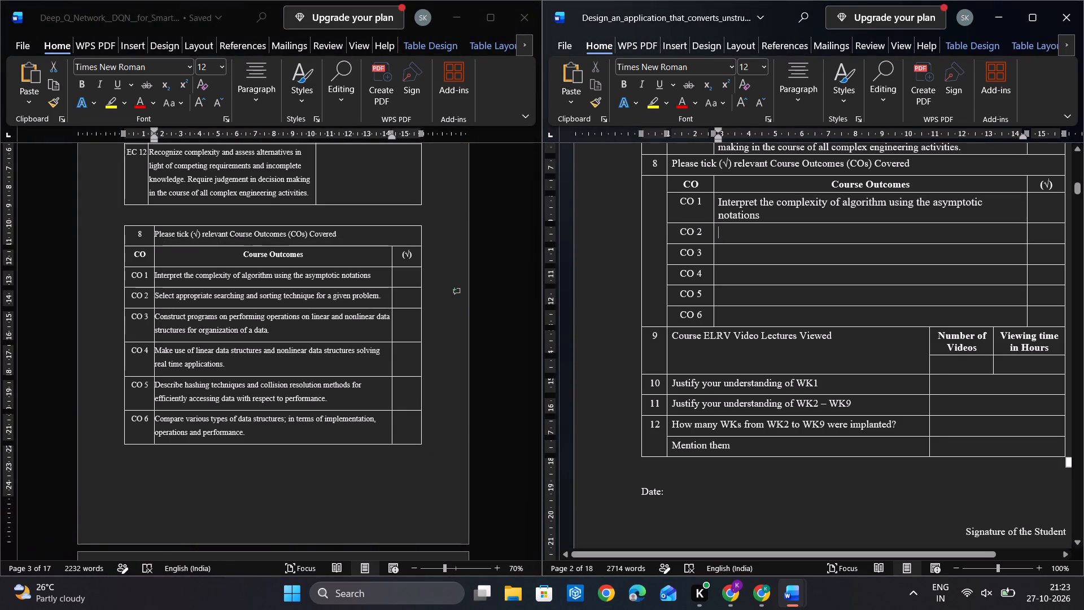
pyautogui.hotkey('ctrl', 'v')
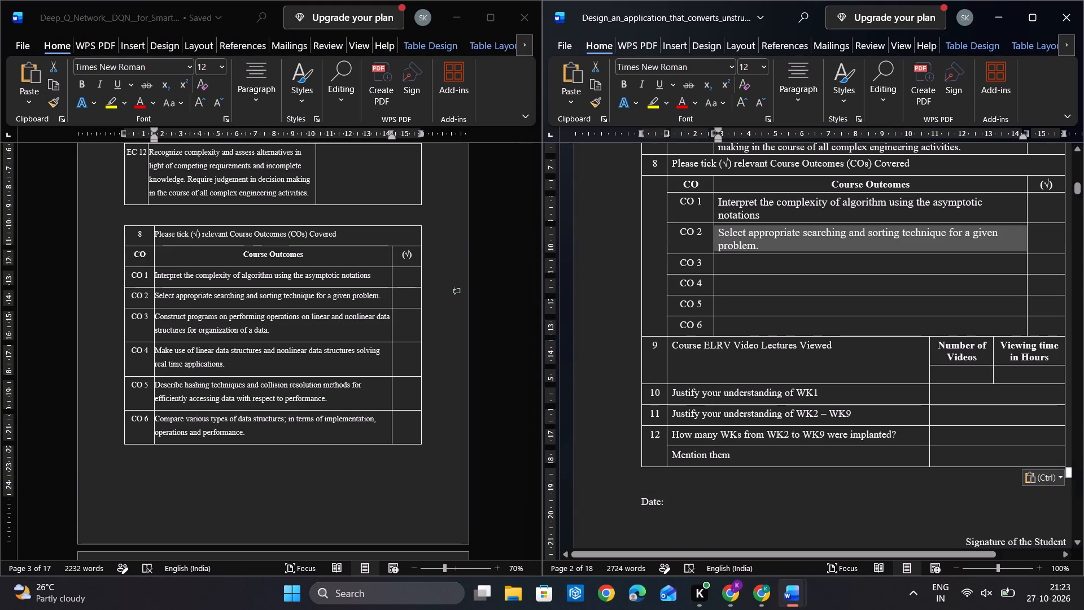
# Copy the CO 3 outcome on constructing programs from the Deep Q Network report into the new report's CO 3 row.
pyautogui.tripleClick(207, 327)
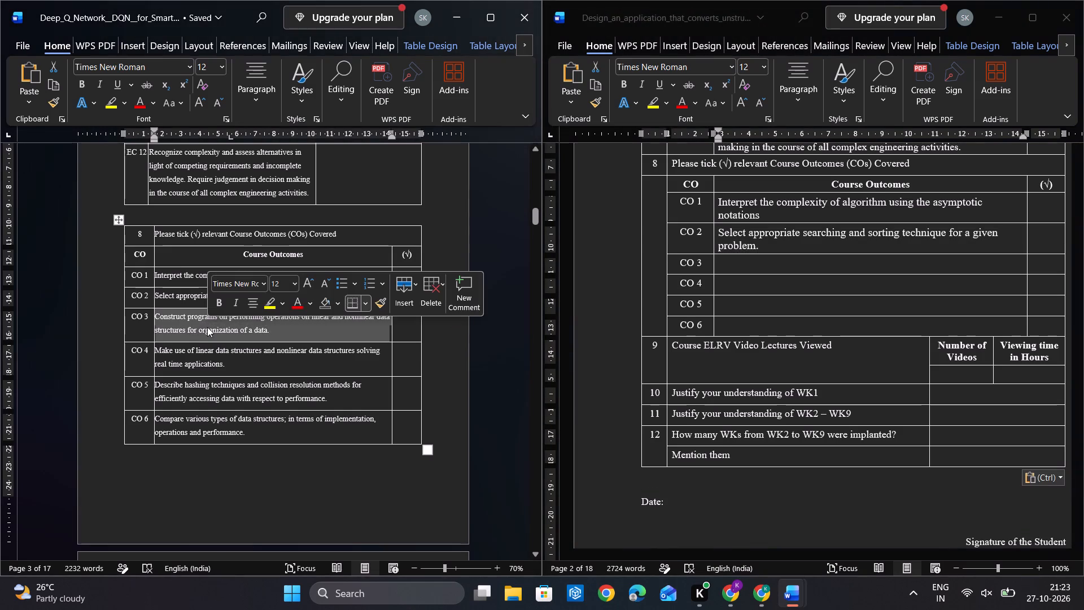
pyautogui.rightClick(207, 327)
pyautogui.click(260, 122)
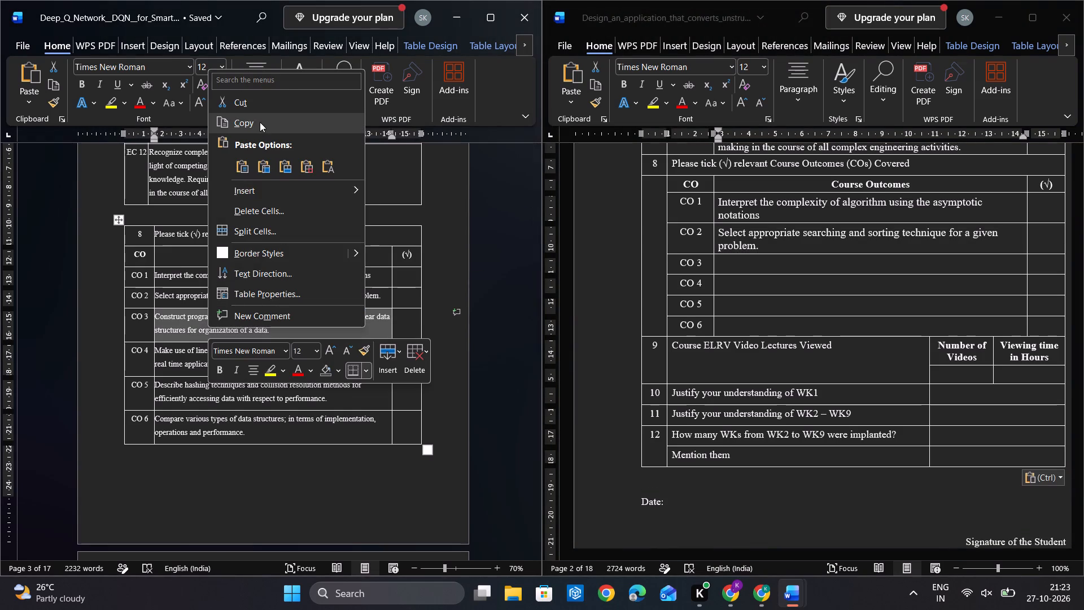
pyautogui.doubleClick(743, 263)
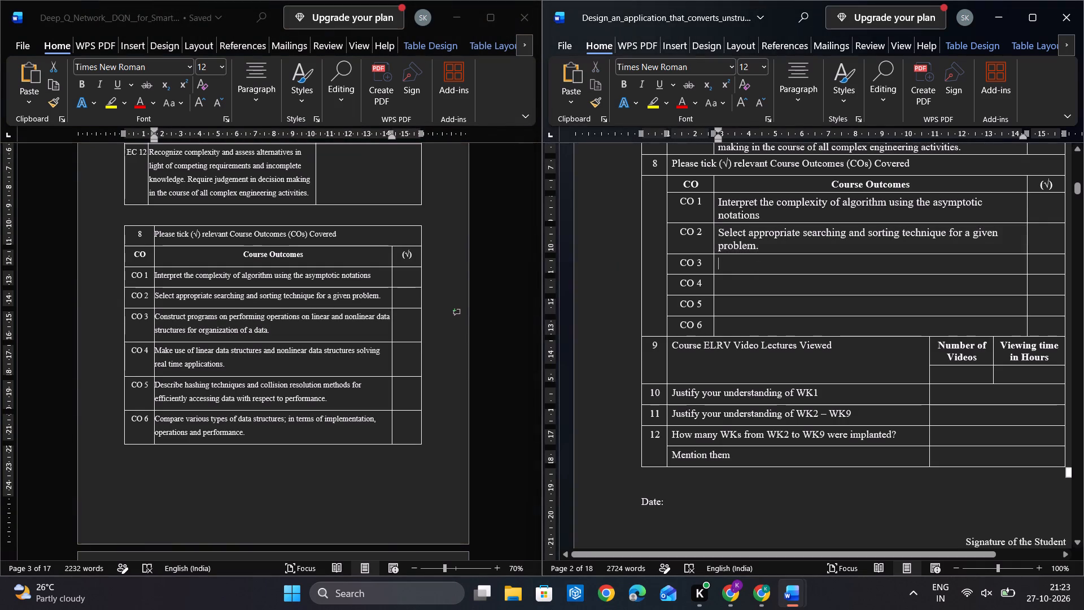
pyautogui.hotkey('ctrl', 'v')
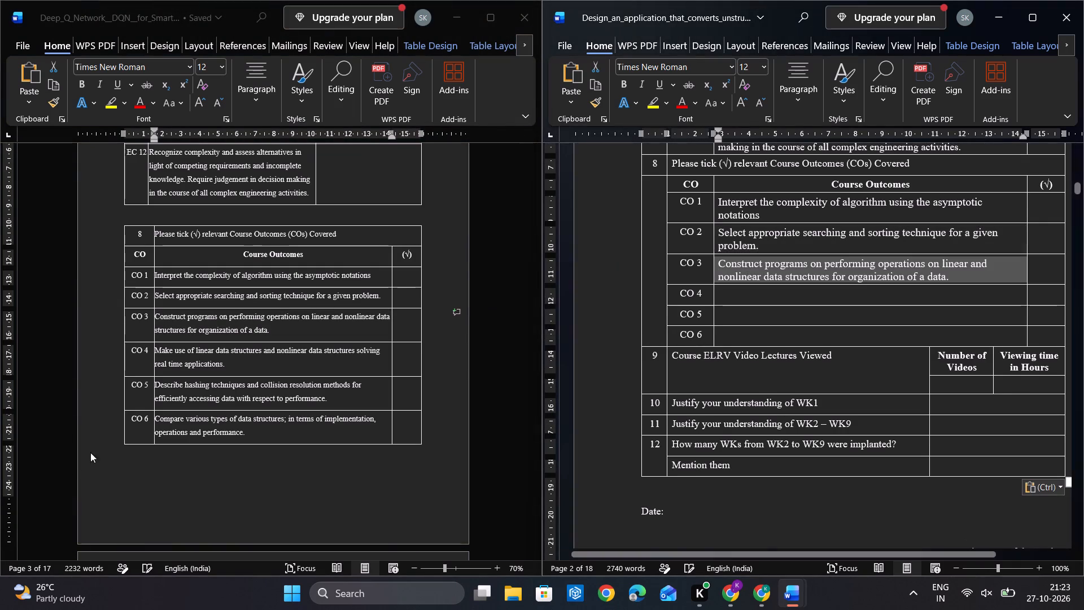
# Copy the CO 4 outcome on real time applications from the Deep Q Network report into the new report's CO 4 row.
pyautogui.scroll(-1, 195, 350)
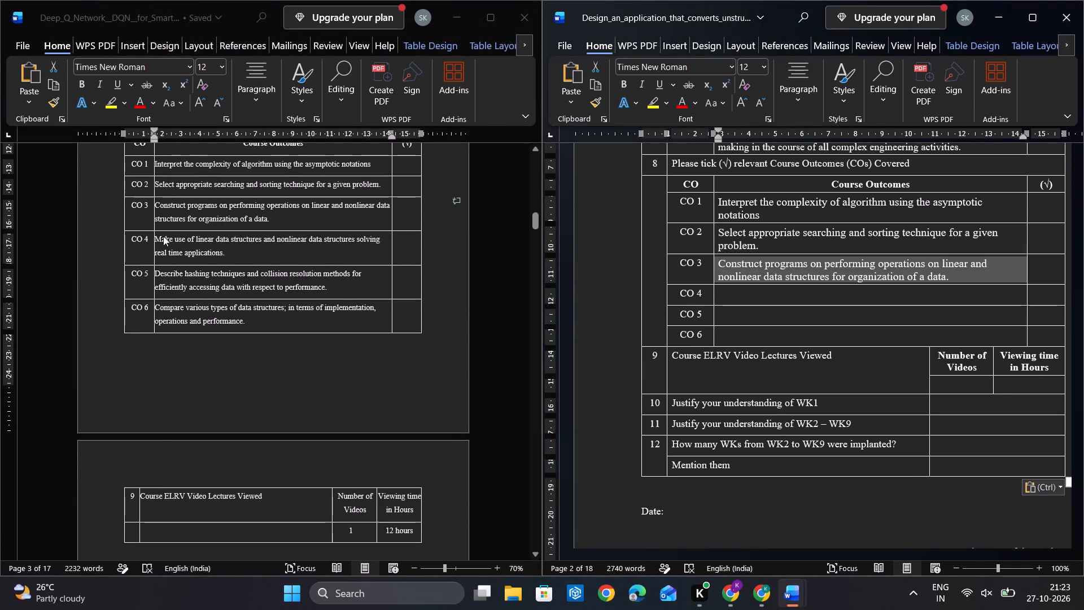
pyautogui.tripleClick(163, 236)
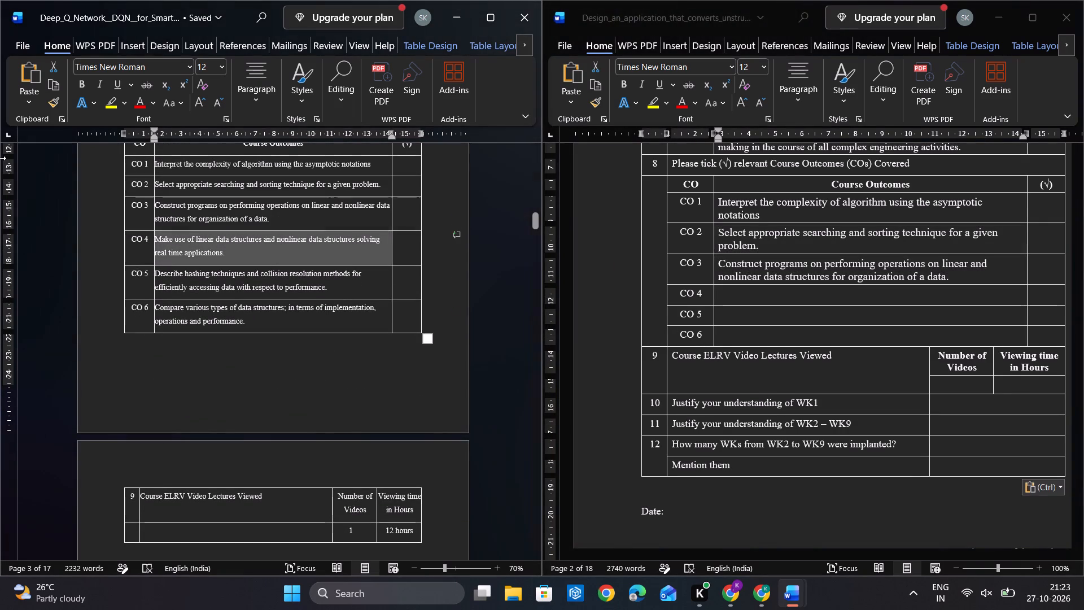
pyautogui.hotkey('ctrl', 'c')
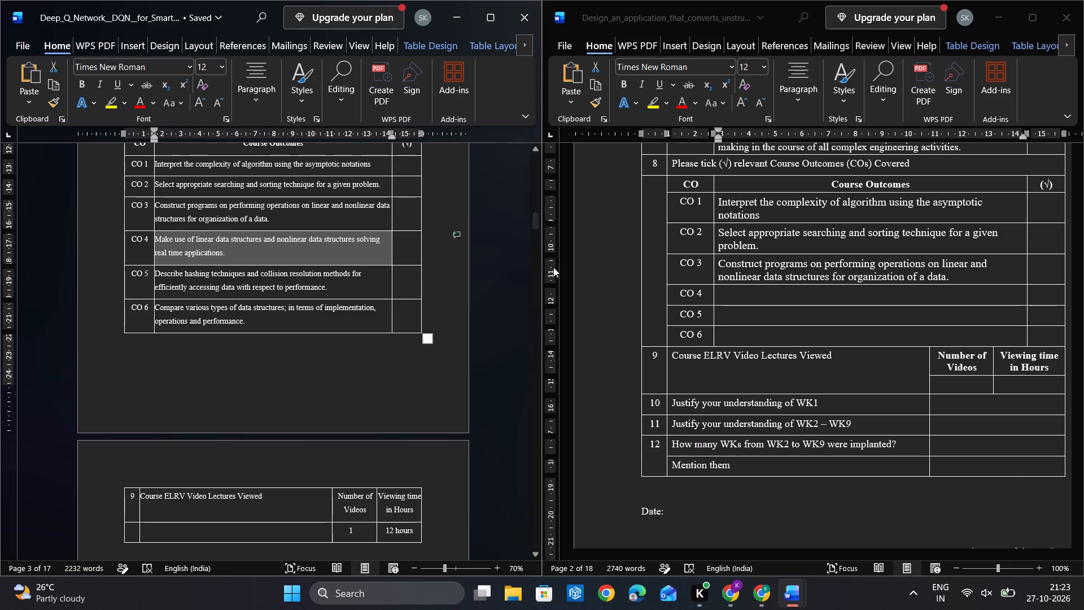
pyautogui.doubleClick(749, 295)
pyautogui.doubleClick(749, 295)
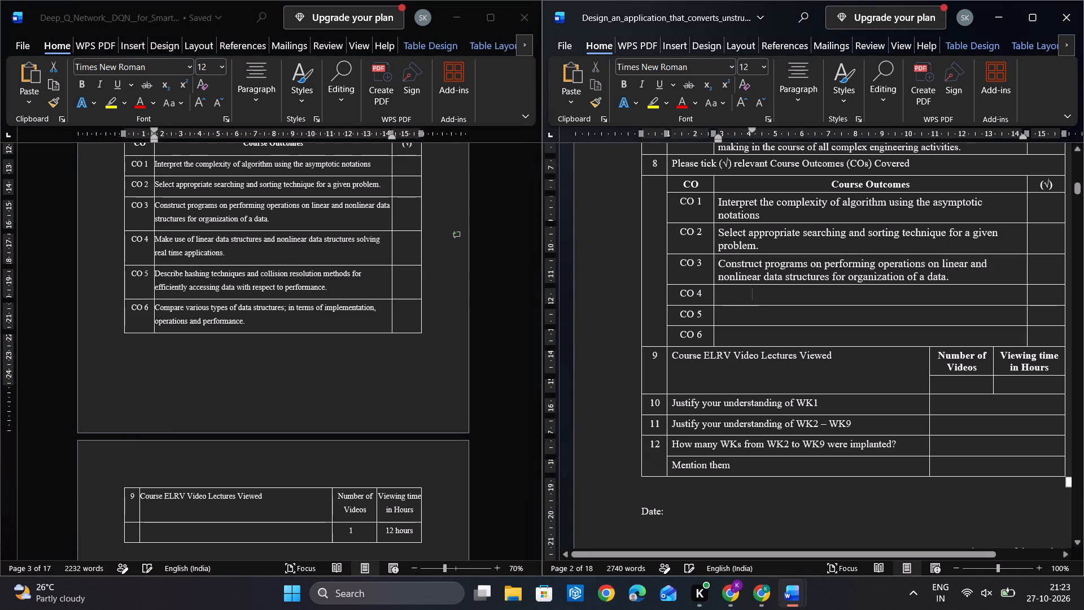
pyautogui.tripleClick(719, 291)
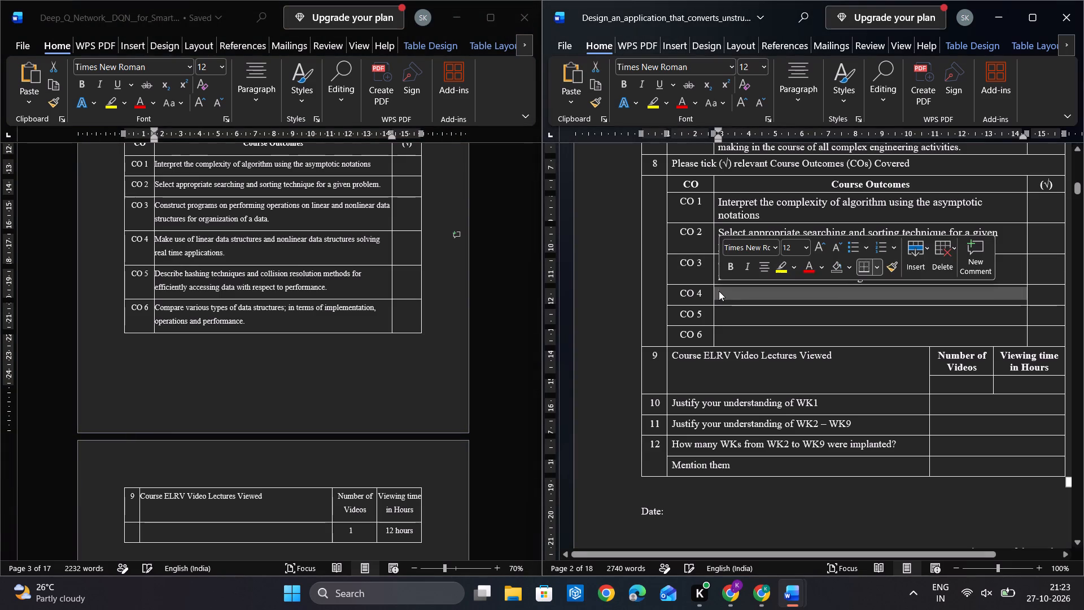
pyautogui.click(719, 291)
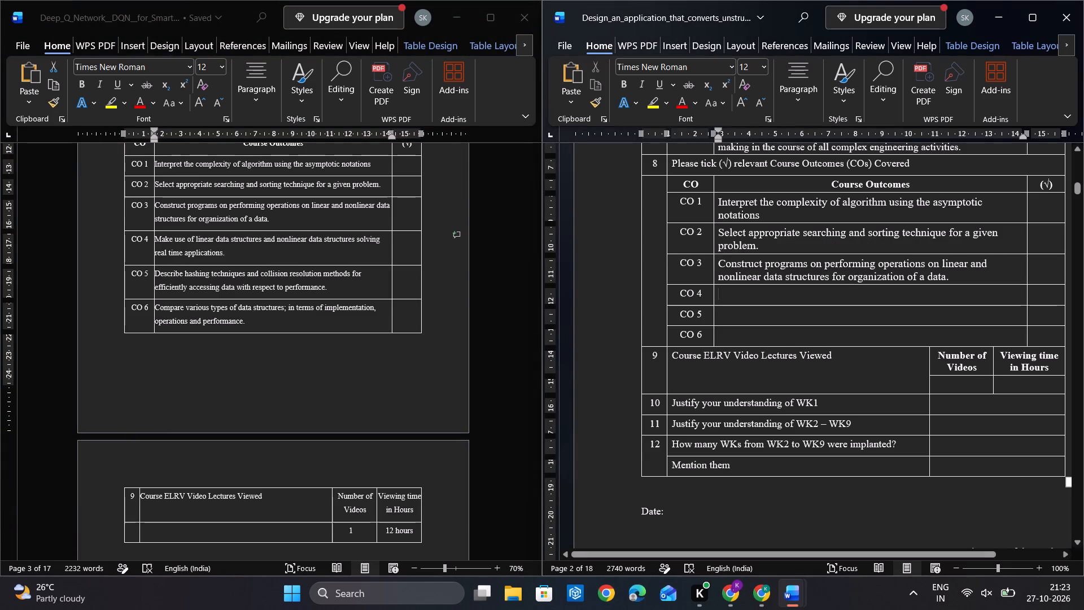
pyautogui.hotkey('ctrl', 'v')
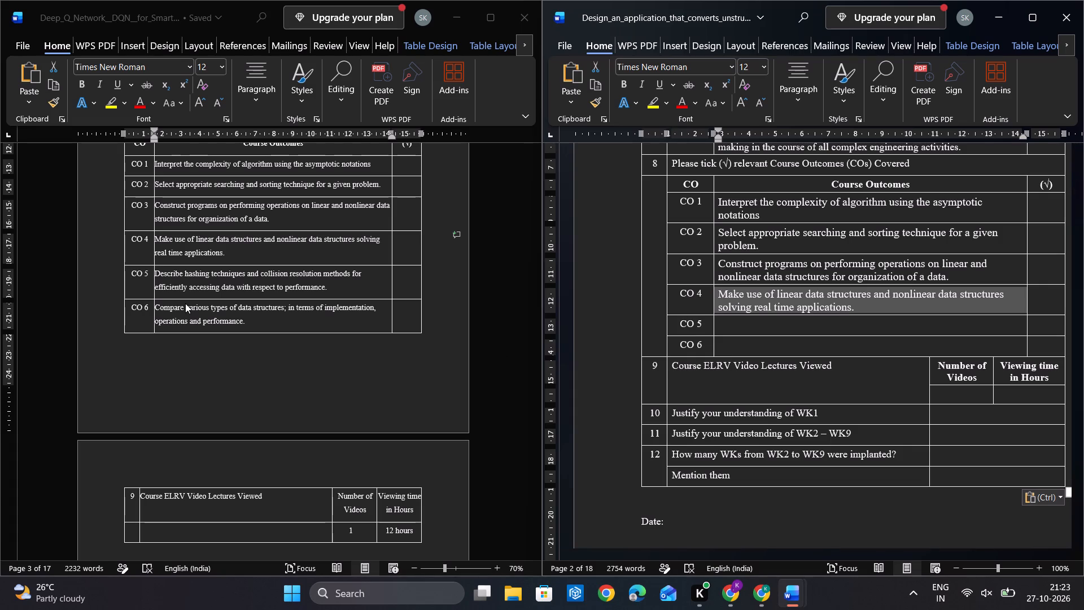
# Copy the CO 5 outcome on hashing techniques from the Deep Q Network report into the new report's CO 5 row.
pyautogui.click(156, 272)
pyautogui.moveTo(156, 272); pyautogui.dragTo(159, 276)
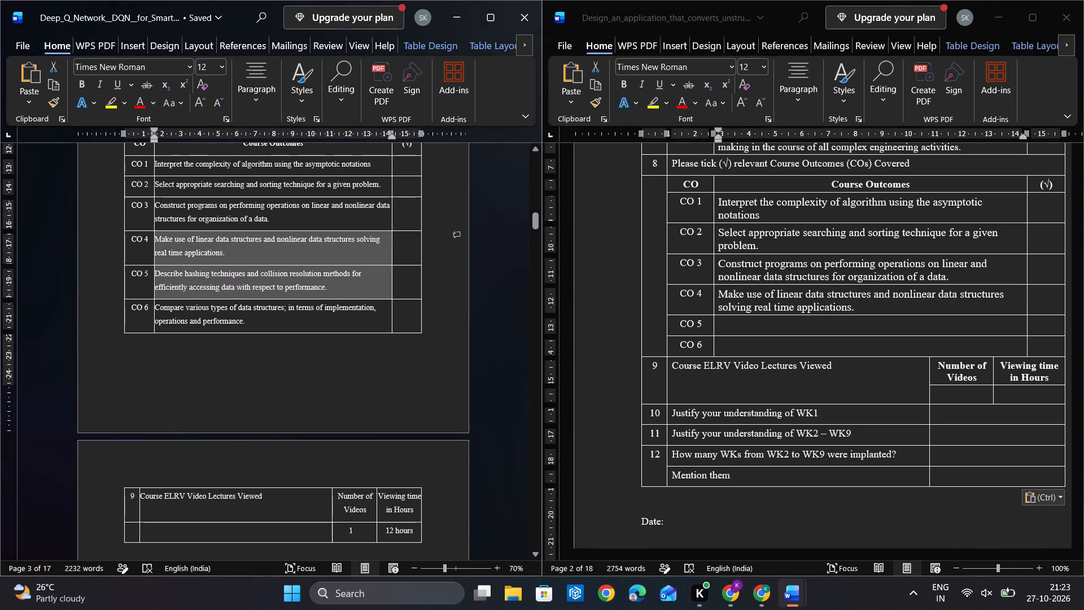
pyautogui.moveTo(159, 276); pyautogui.dragTo(162, 276)
pyautogui.click(162, 276)
pyautogui.doubleClick(162, 276)
pyautogui.click(162, 276)
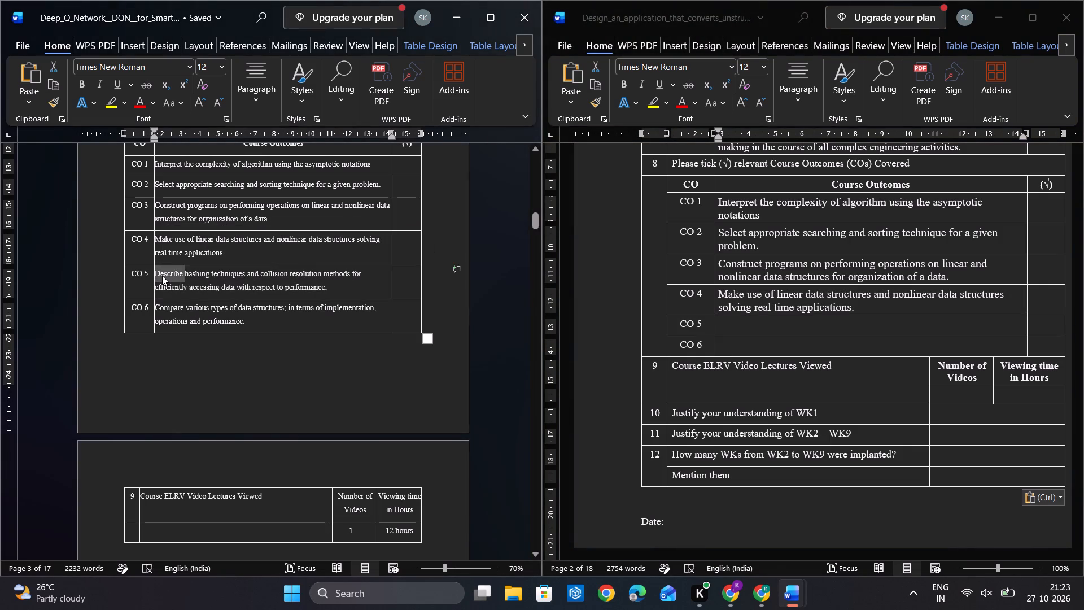
pyautogui.tripleClick(162, 276)
pyautogui.click(162, 276)
pyautogui.tripleClick(162, 276)
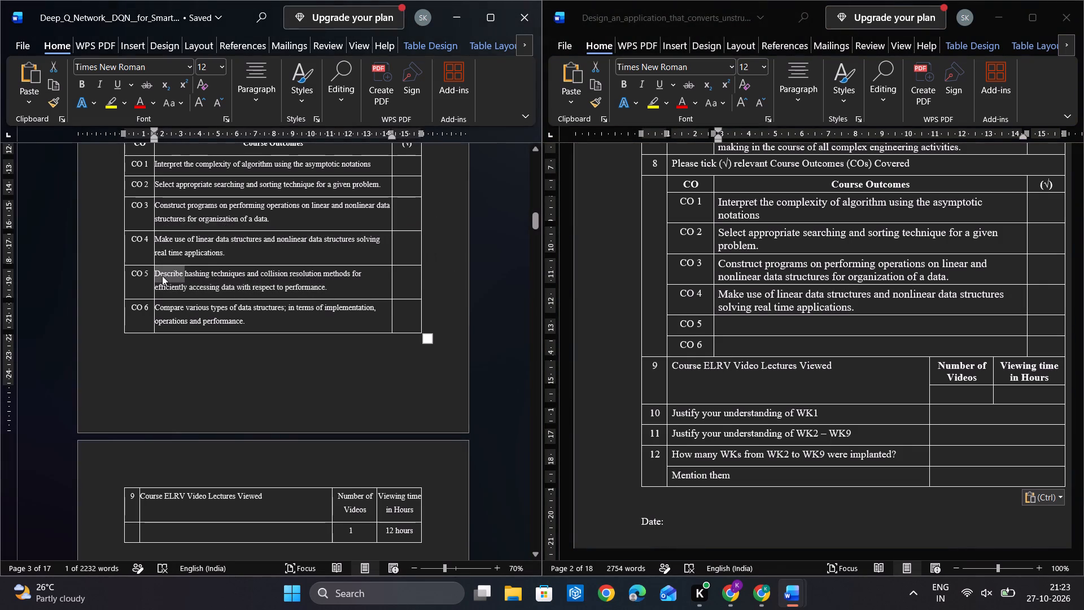
pyautogui.hotkey('ctrl', 'c')
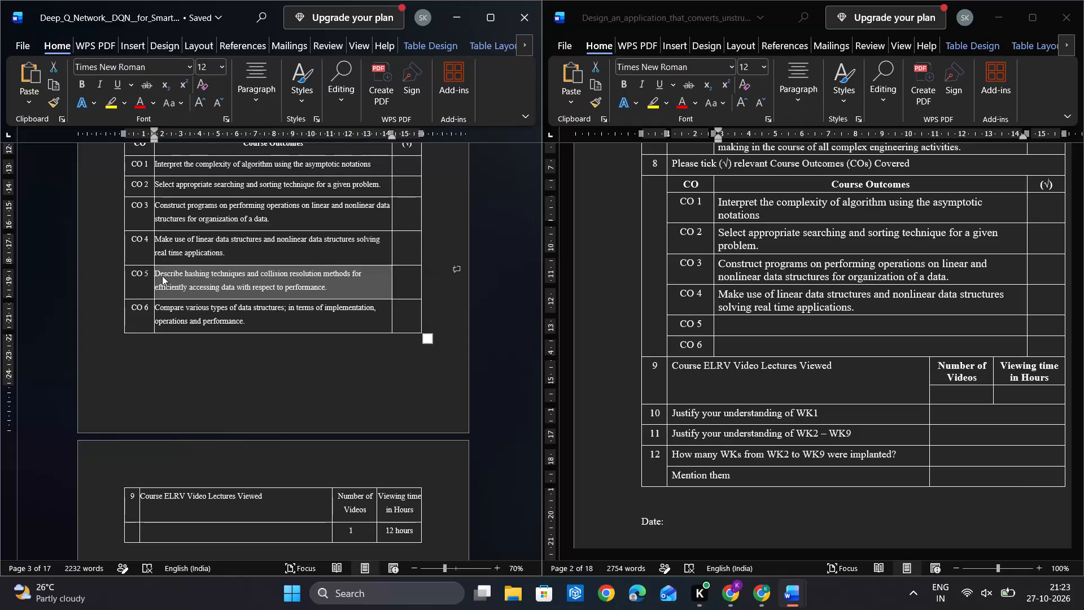
pyautogui.doubleClick(720, 321)
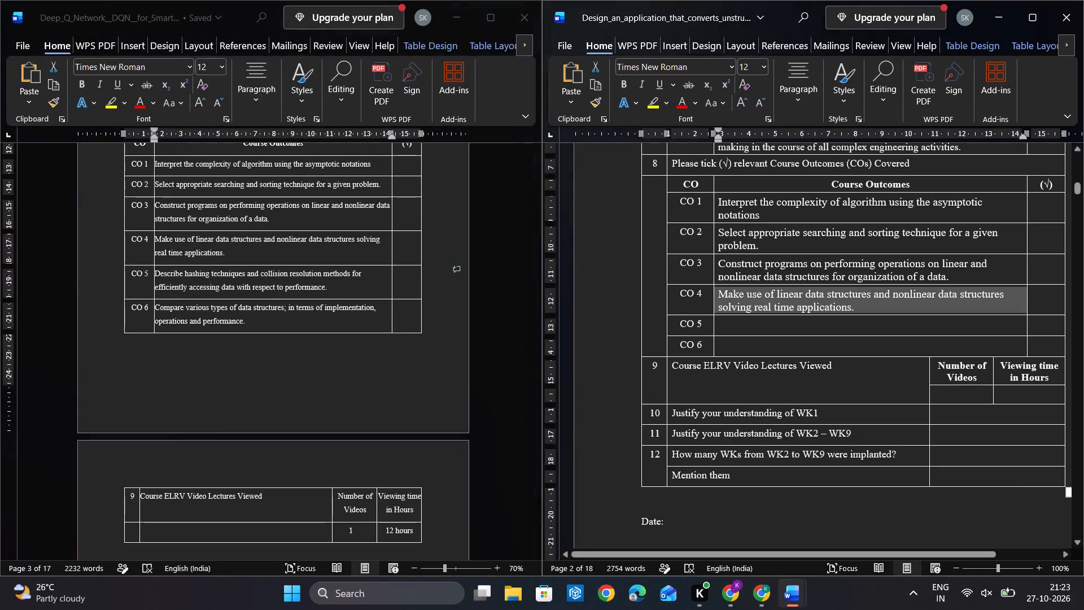
pyautogui.hotkey('ctrl', 'v')
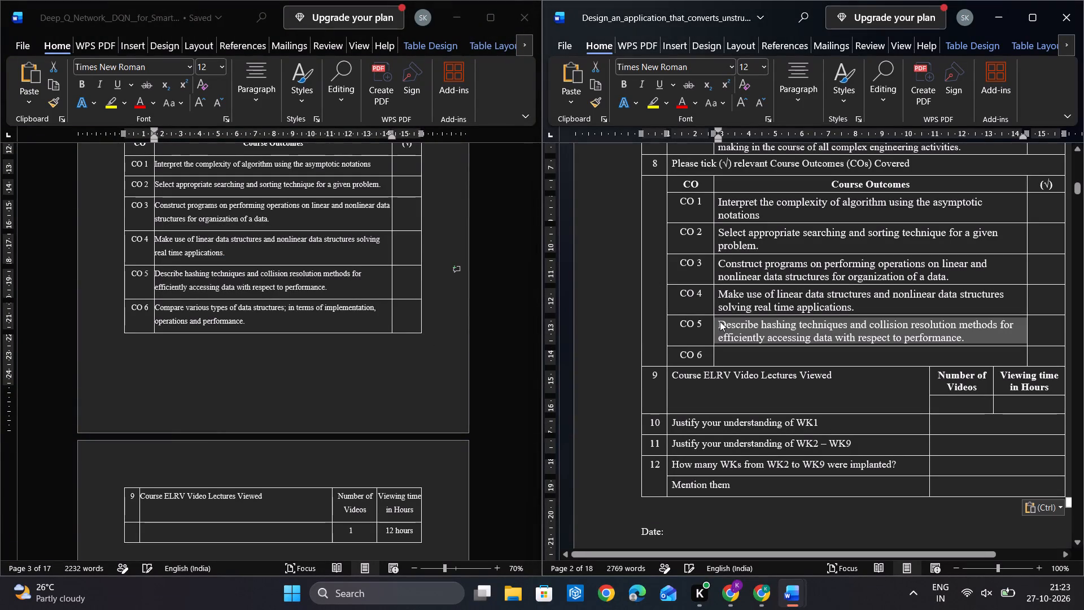
# Copy the CO 6 outcome on comparing data structures from the Deep Q Network report into the new report's CO 6 row.
pyautogui.doubleClick(168, 310)
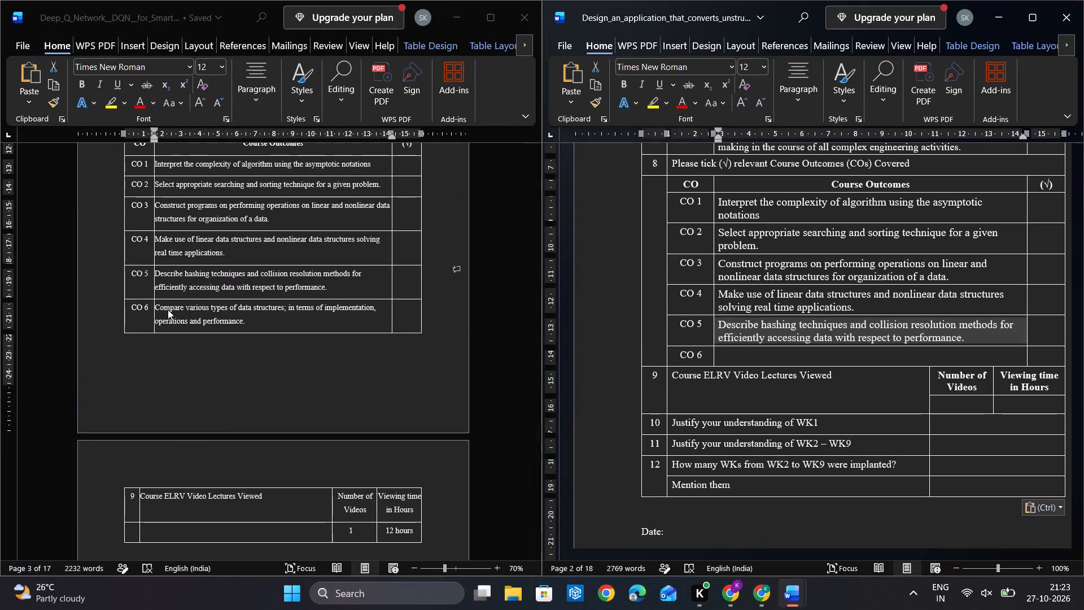
pyautogui.tripleClick(168, 310)
pyautogui.click(168, 310)
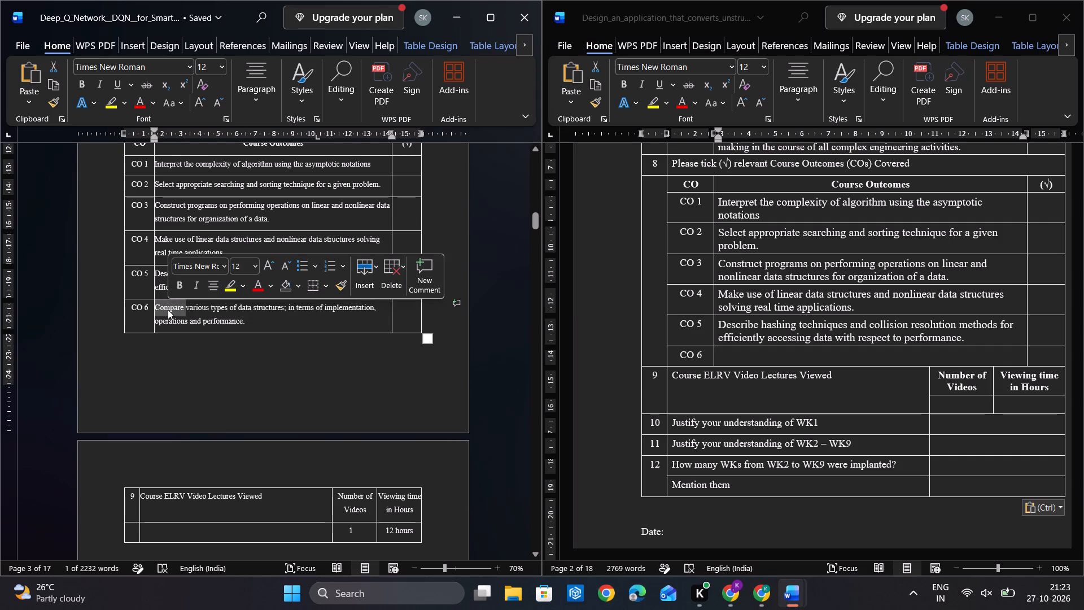
pyautogui.tripleClick(168, 310)
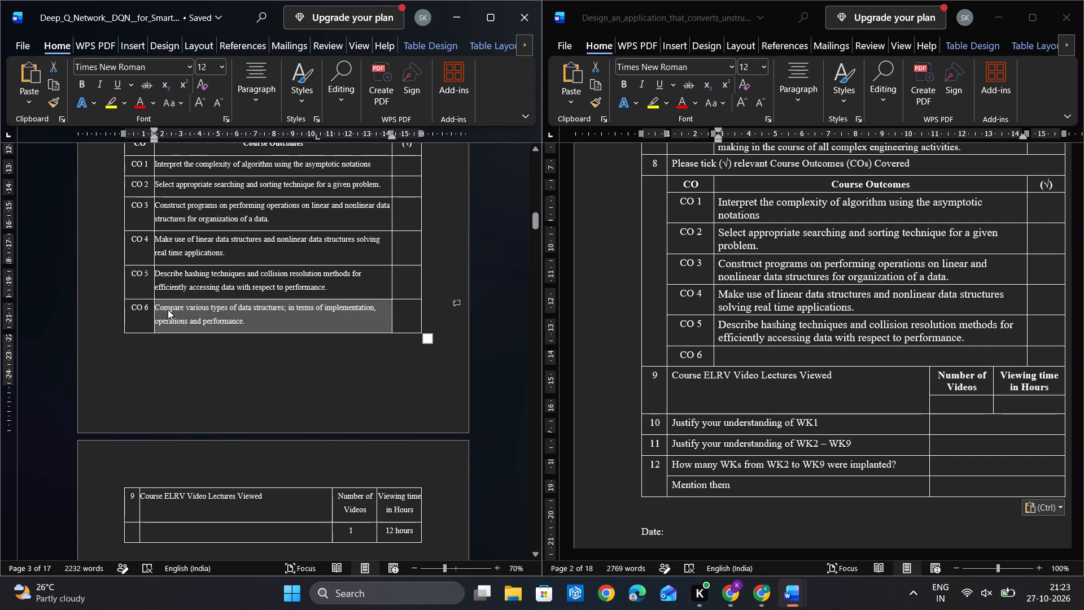
pyautogui.hotkey('ctrl', 'c')
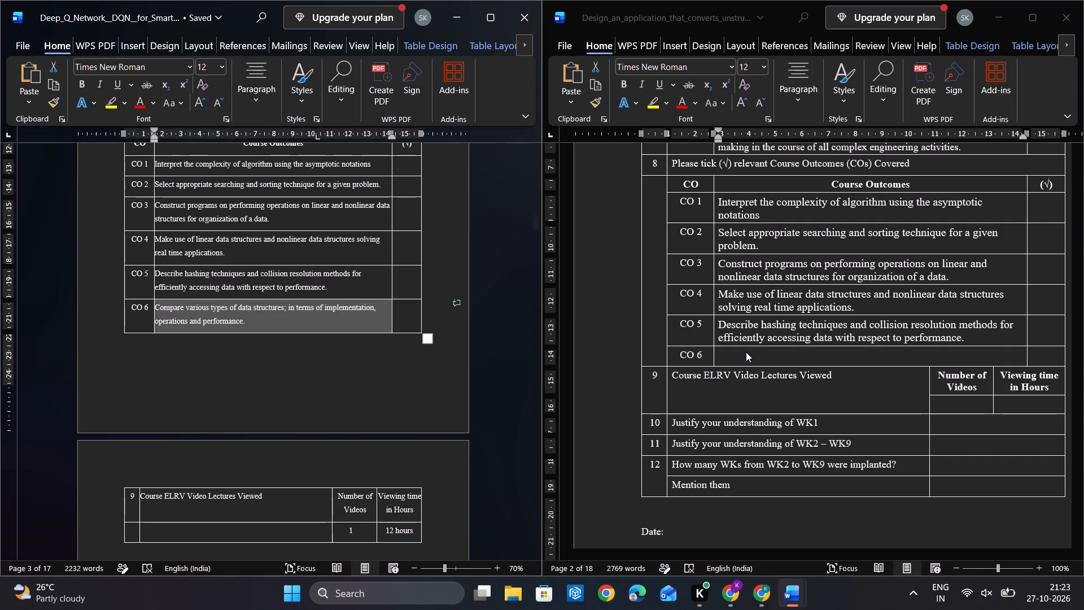
pyautogui.doubleClick(746, 352)
pyautogui.press('BackSpace')
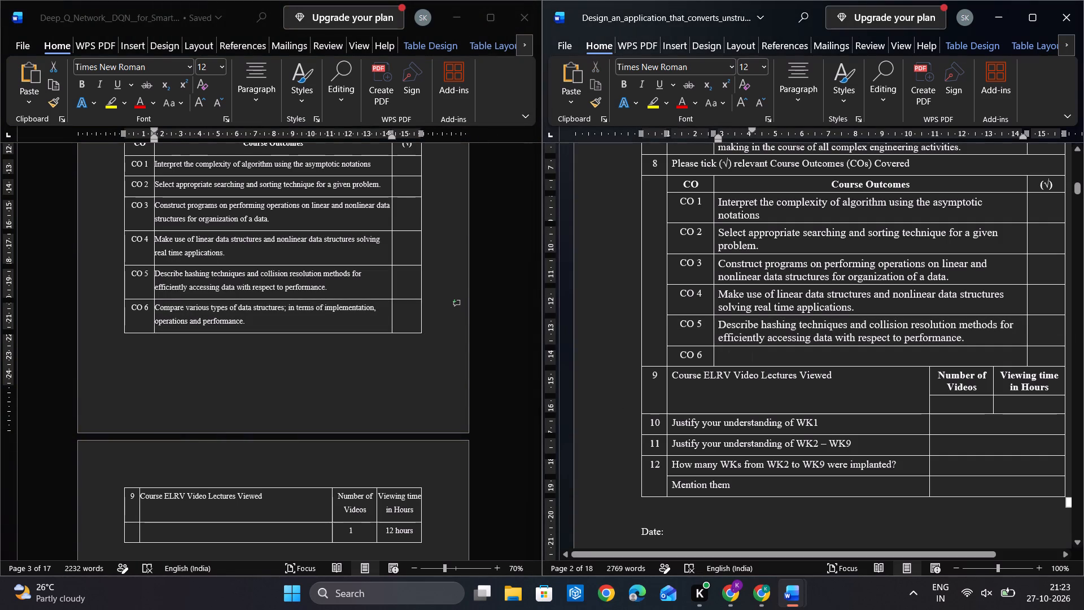
pyautogui.hotkey('ctrl', 'v')
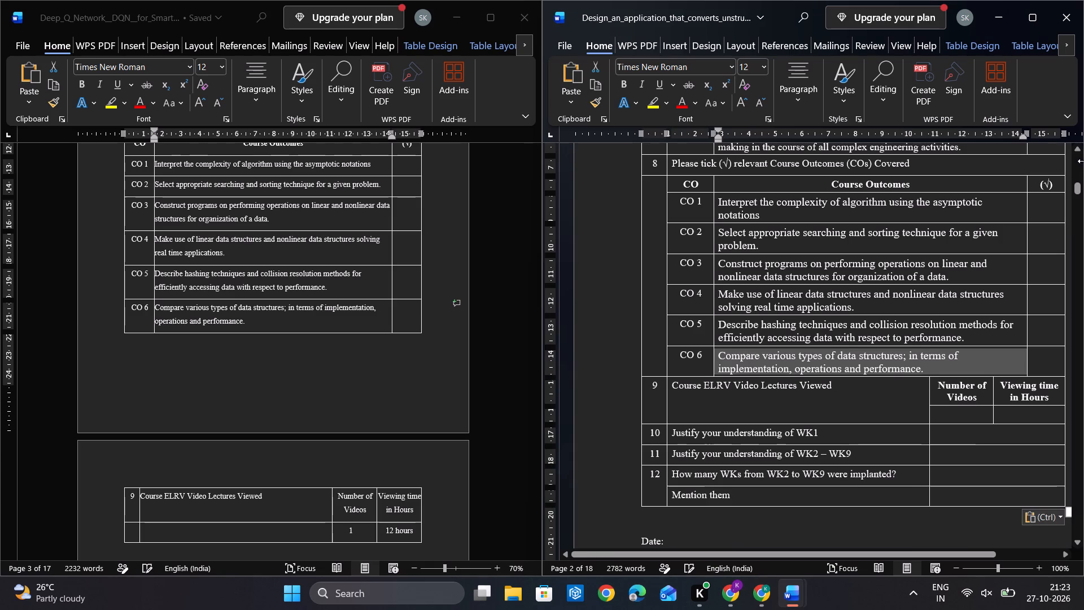
# Fill row 9, Course ELRV Video Lectures Viewed, with 1 video and a viewing time of 12 hours.
pyautogui.scroll(-1, 754, 317)
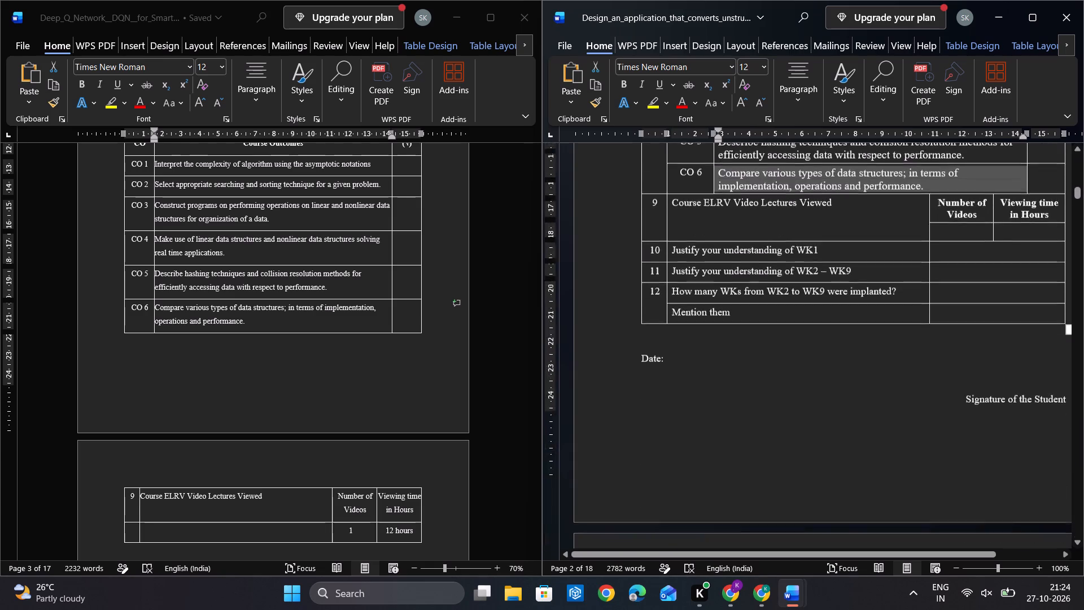
pyautogui.scroll(-1, 754, 317)
pyautogui.scroll(-2, 345, 381)
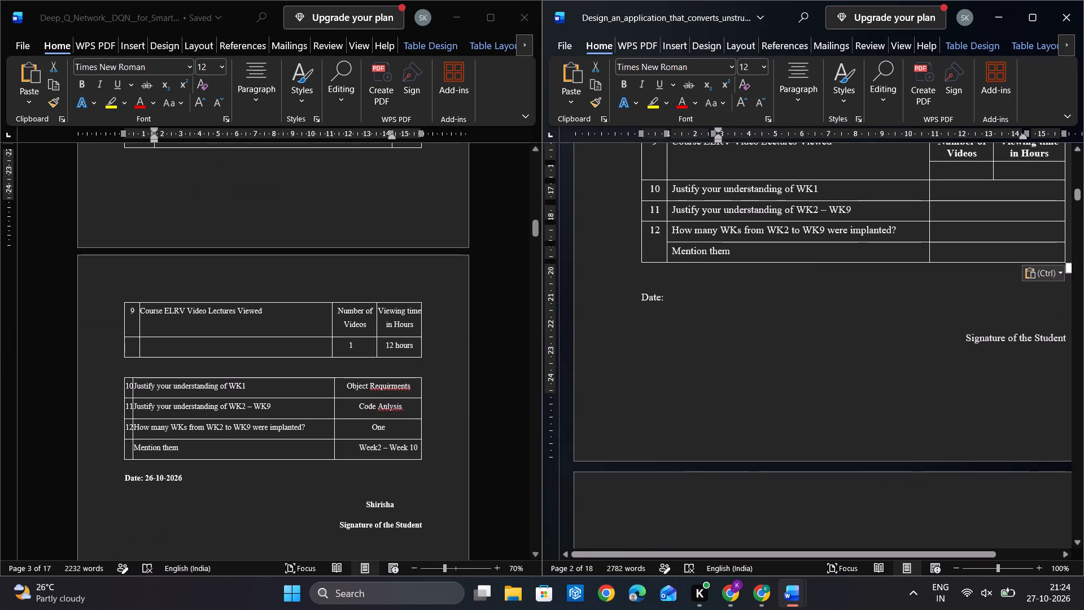
pyautogui.doubleClick(960, 167)
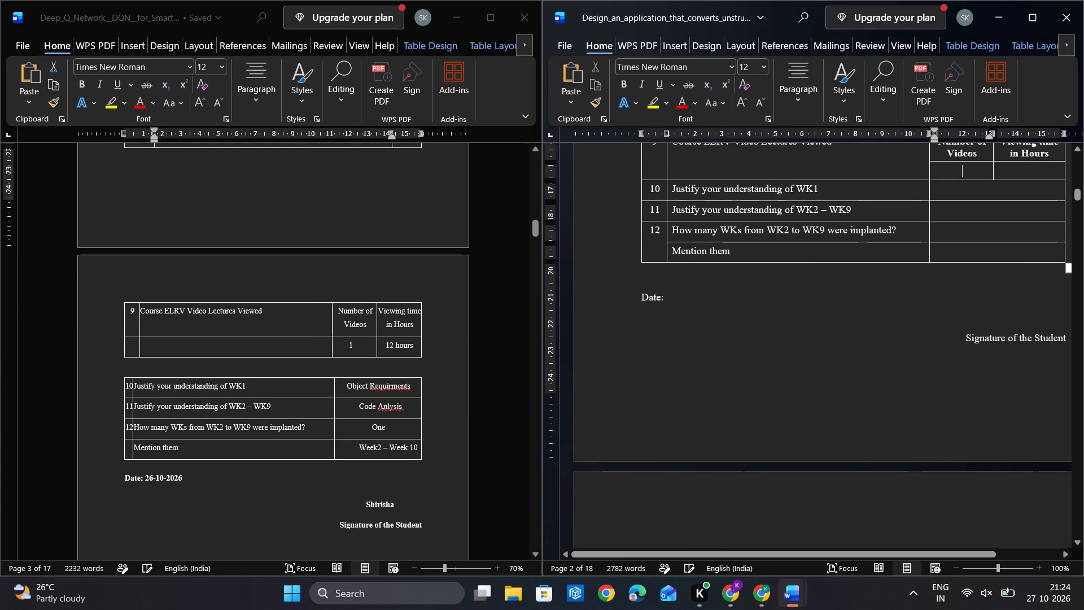
pyautogui.press('1')
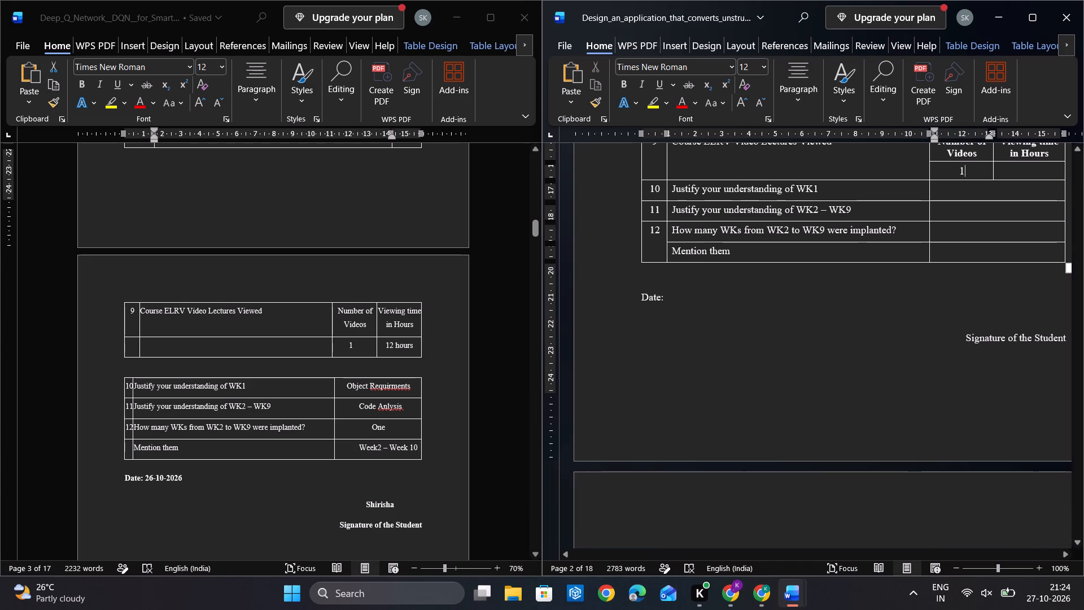
pyautogui.doubleClick(1025, 170)
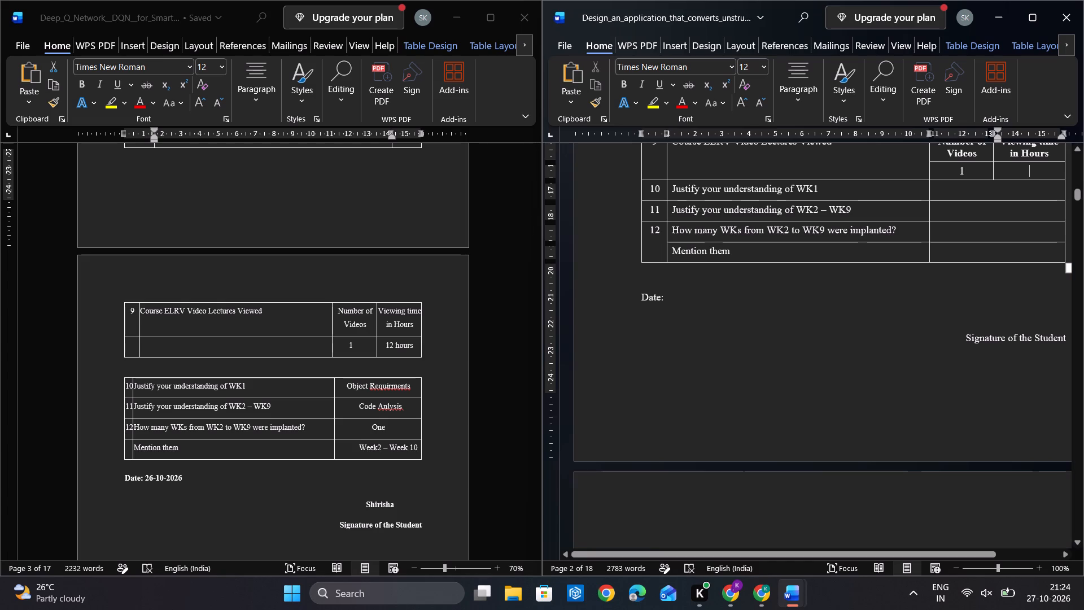
pyautogui.write('12')
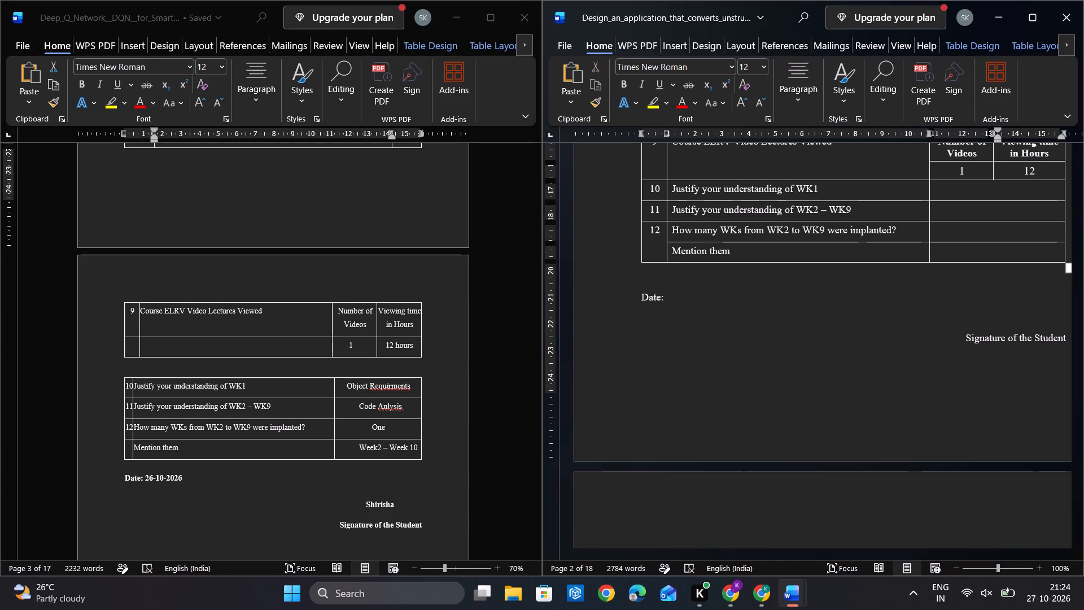
pyautogui.press('space')
pyautogui.write('hours')
# Copy the WK1 answer "Object Requirments" from the Deep Q Network report into row 10 of the new report.
pyautogui.click(347, 384)
pyautogui.moveTo(347, 384); pyautogui.dragTo(407, 387)
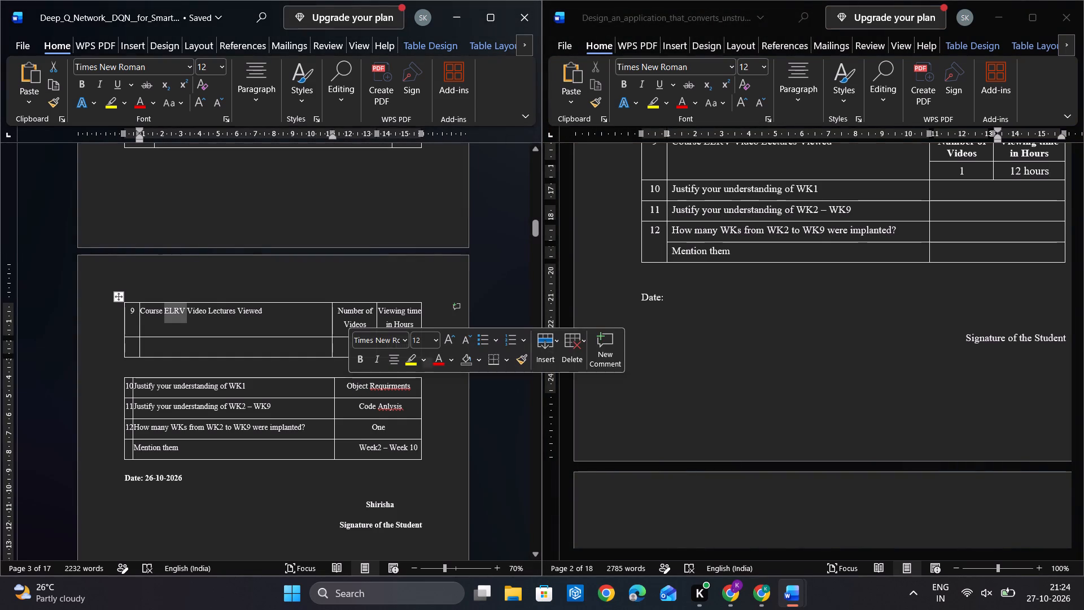
pyautogui.moveTo(407, 387); pyautogui.dragTo(409, 391)
pyautogui.moveTo(409, 391); pyautogui.dragTo(341, 395)
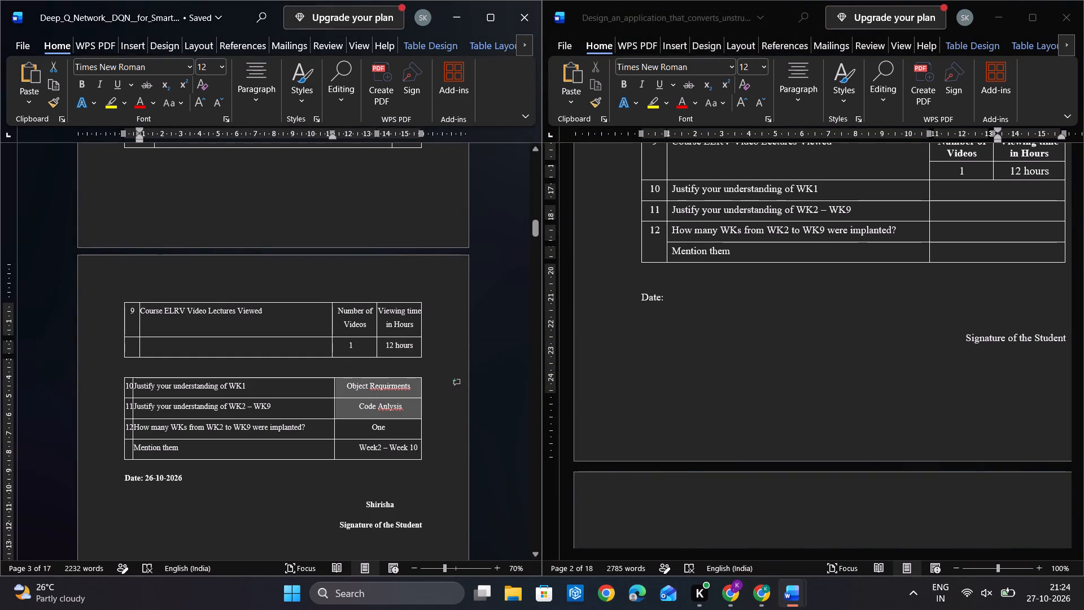
pyautogui.moveTo(341, 395); pyautogui.dragTo(344, 387)
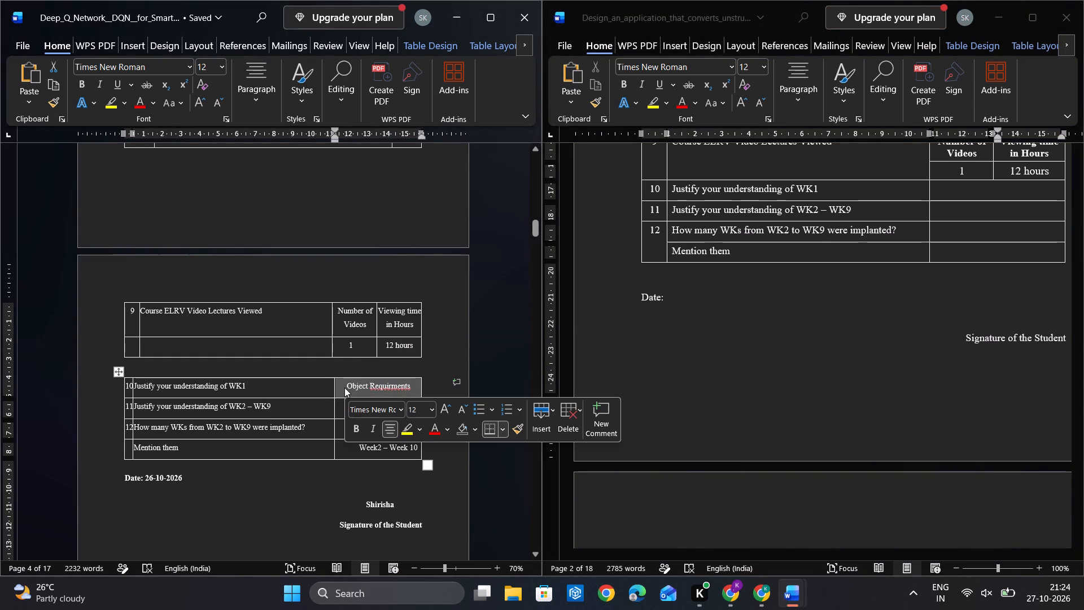
pyautogui.hotkey('ctrl', 'c')
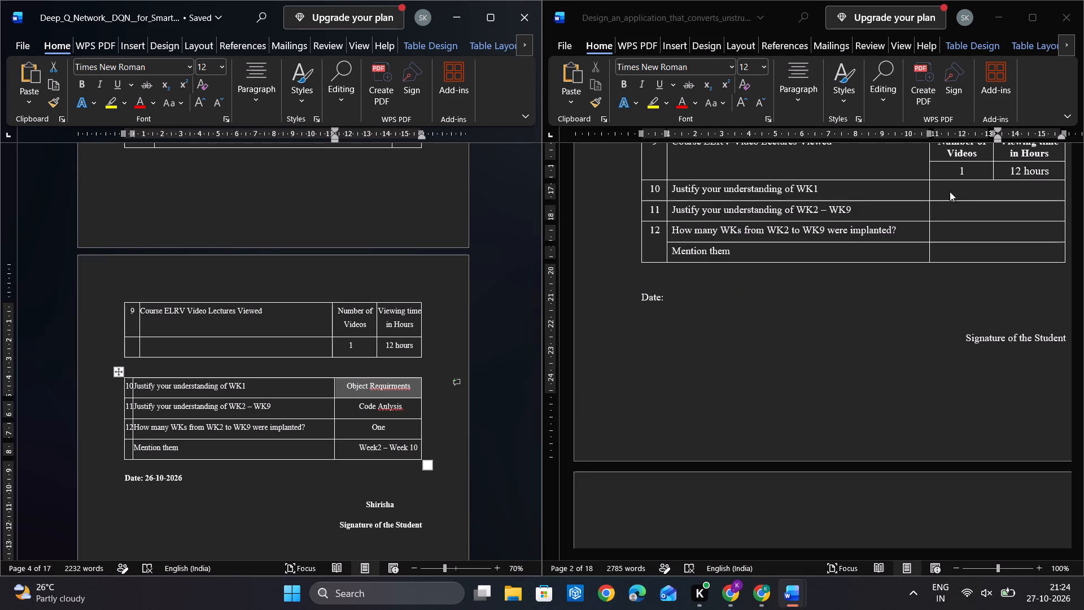
pyautogui.doubleClick(946, 175)
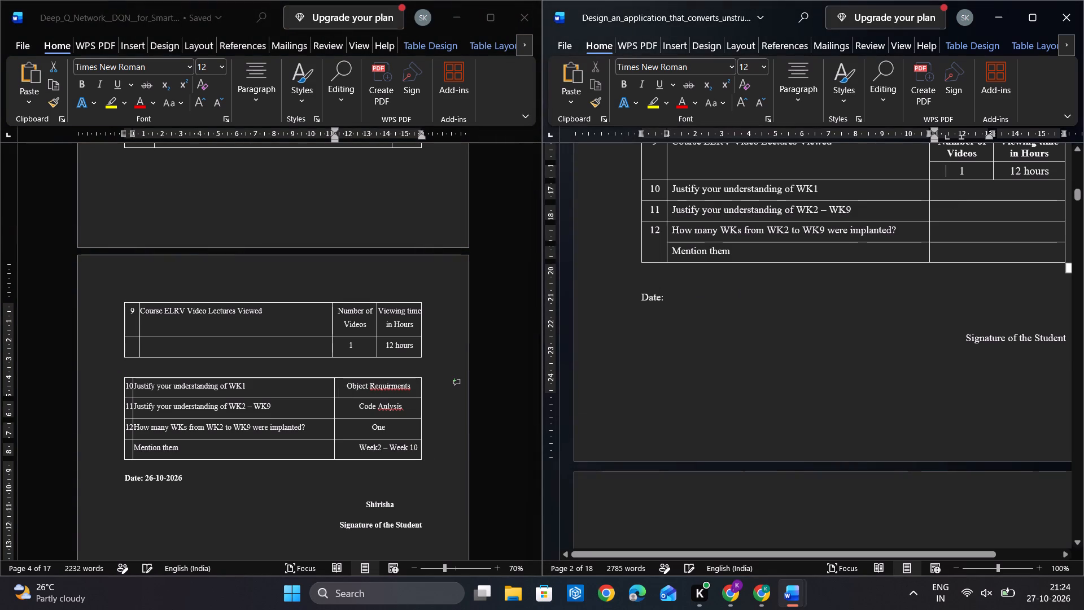
pyautogui.doubleClick(950, 193)
pyautogui.hotkey('ctrl', 'v')
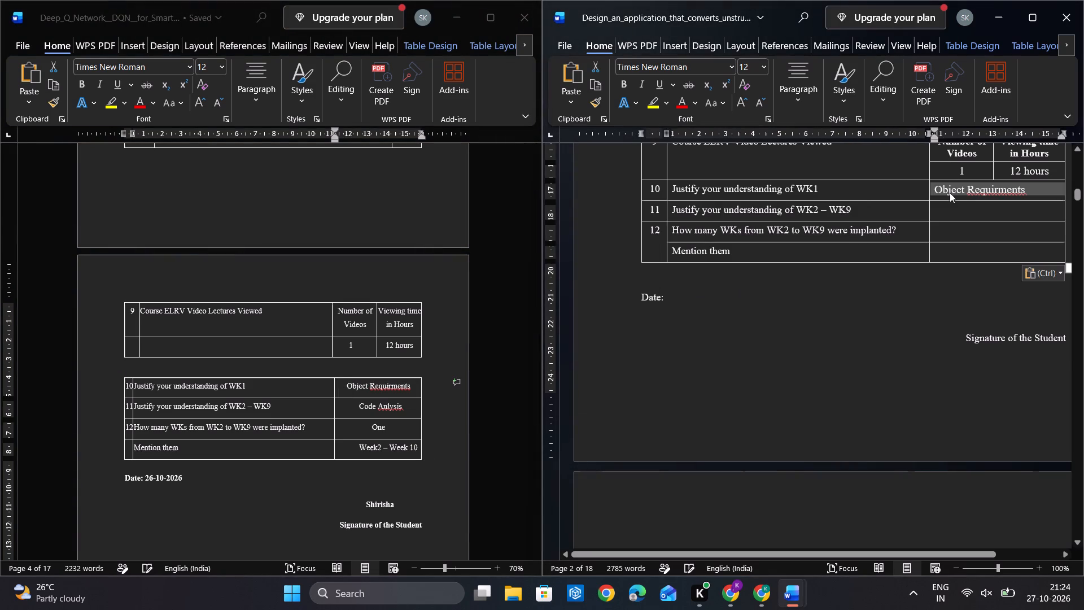
# Copy the WK2 – WK9 answer "Code Anlysis" from the Deep Q Network report into row 11 of the new report.
pyautogui.tripleClick(357, 401)
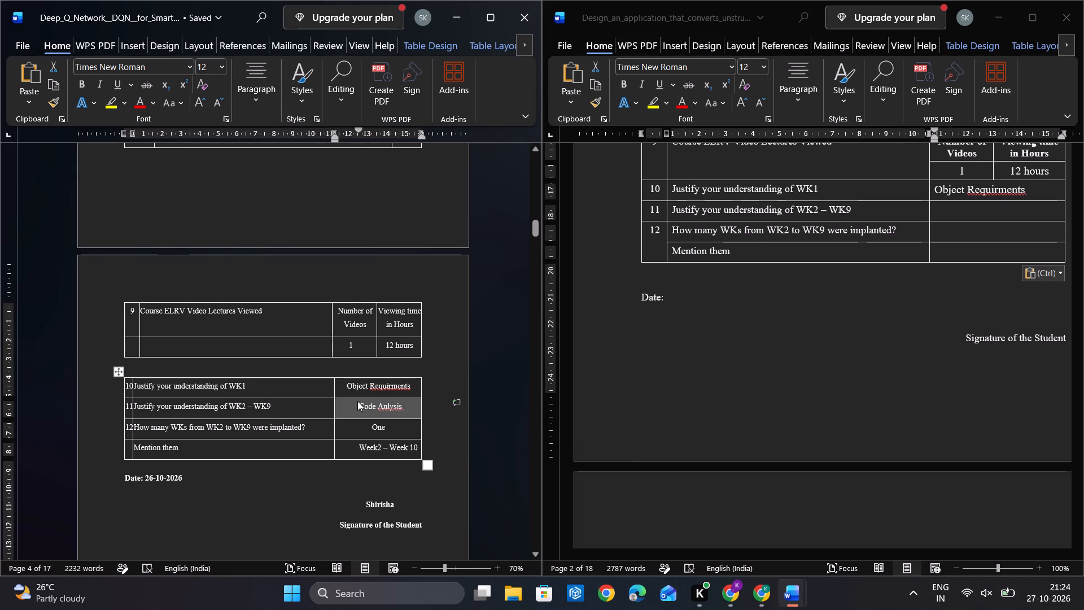
pyautogui.hotkey('ctrl', 'c')
pyautogui.doubleClick(993, 203)
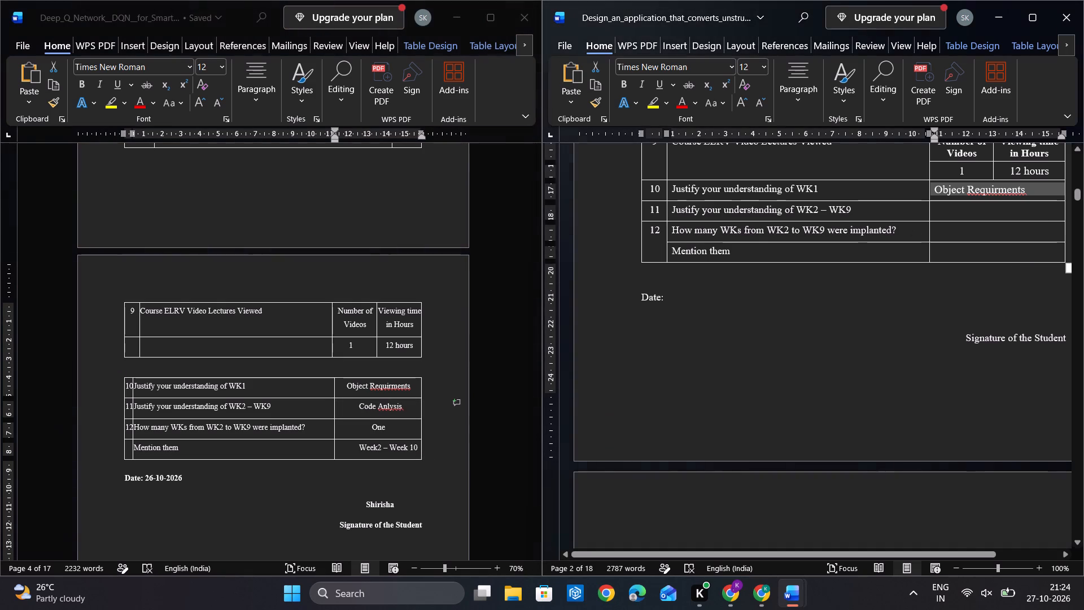
pyautogui.hotkey('ctrl', 'v')
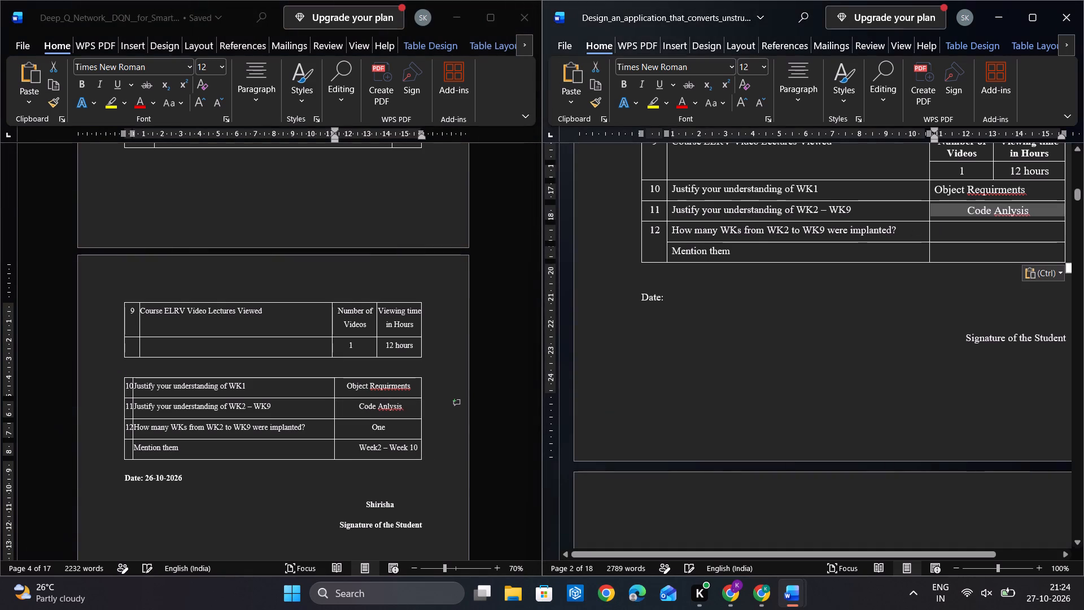
# Copy the answer "One" from the Deep Q Network report into row 12, on how many WKs were implanted.
pyautogui.doubleClick(381, 429)
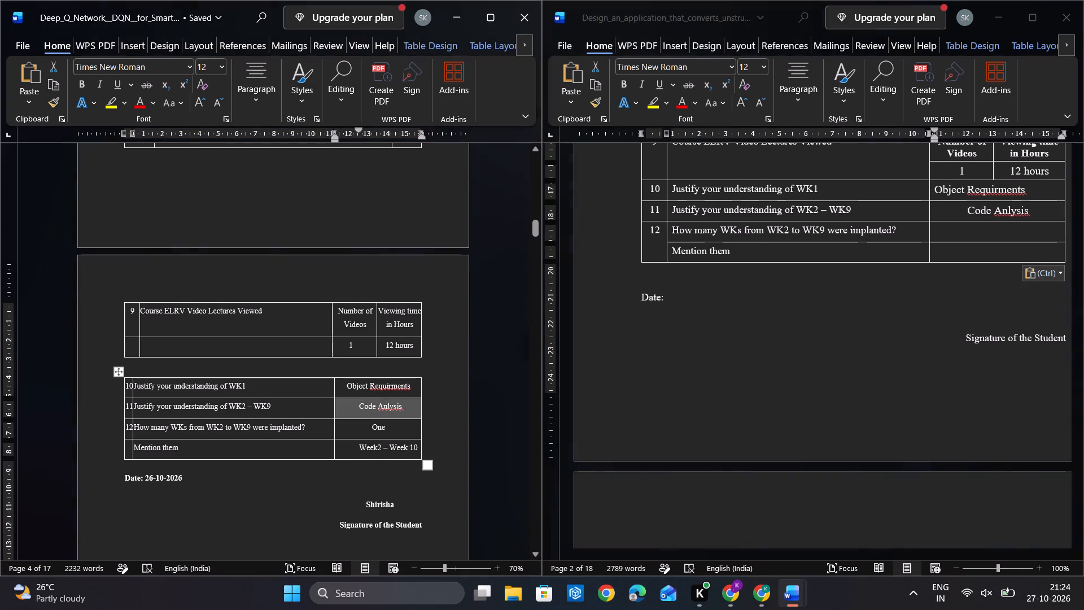
pyautogui.hotkey('ctrl', 'c')
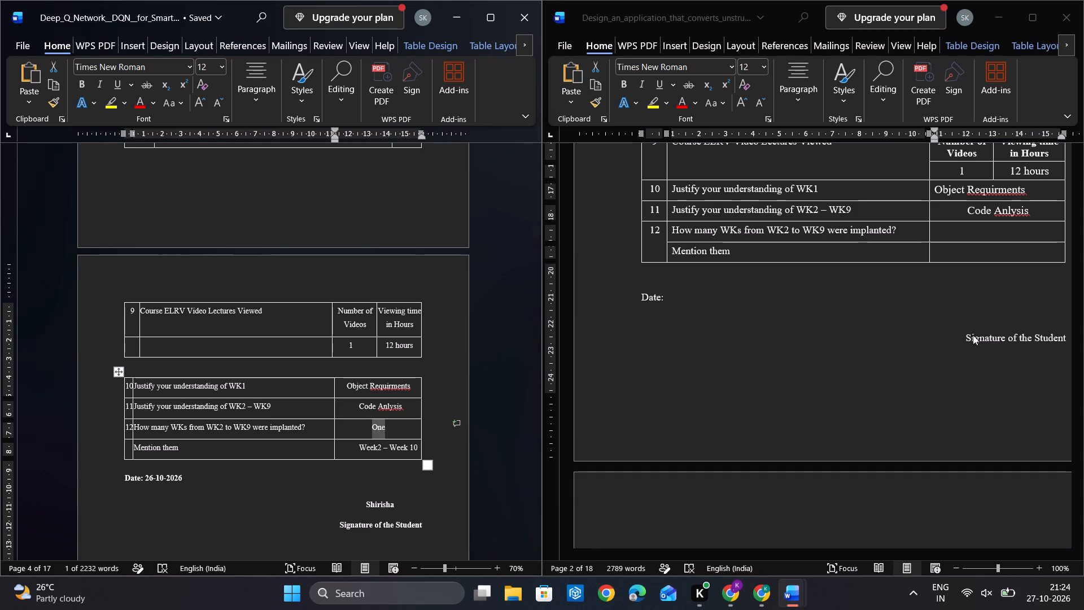
pyautogui.doubleClick(950, 229)
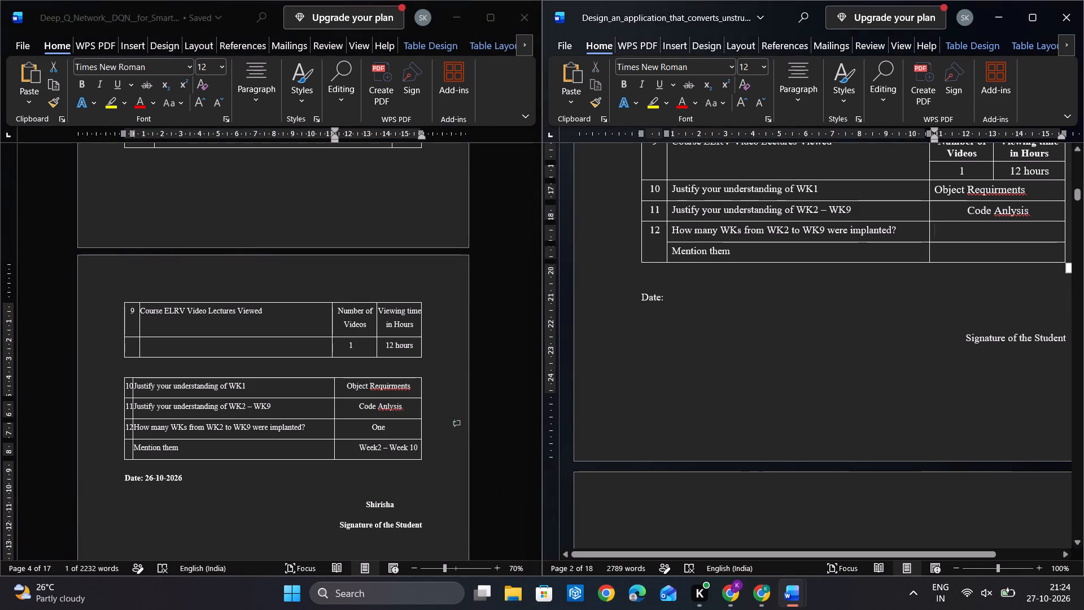
pyautogui.hotkey('ctrl', 'v')
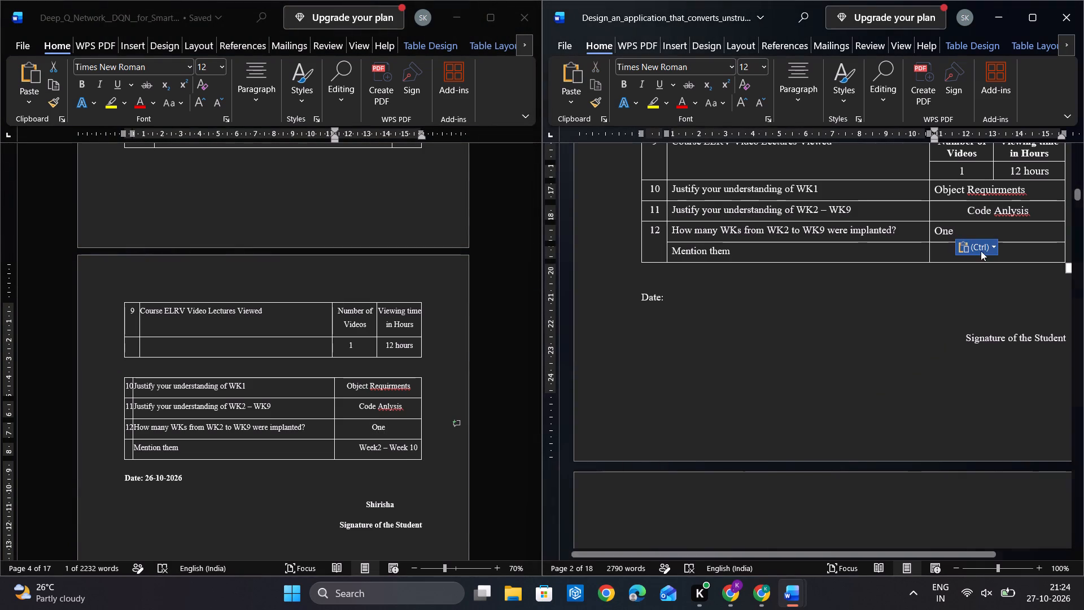
# Copy the answer "Week2 – Week 10" from the Deep Q Network report into the new report's "Mention them" row.
pyautogui.tripleClick(364, 448)
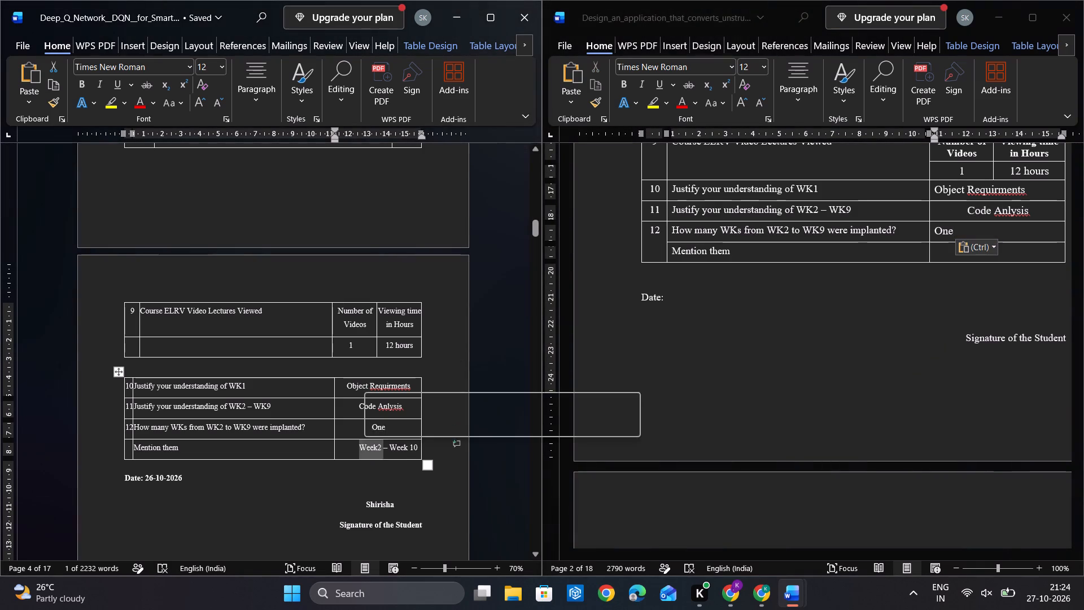
pyautogui.hotkey('ctrl', 'c')
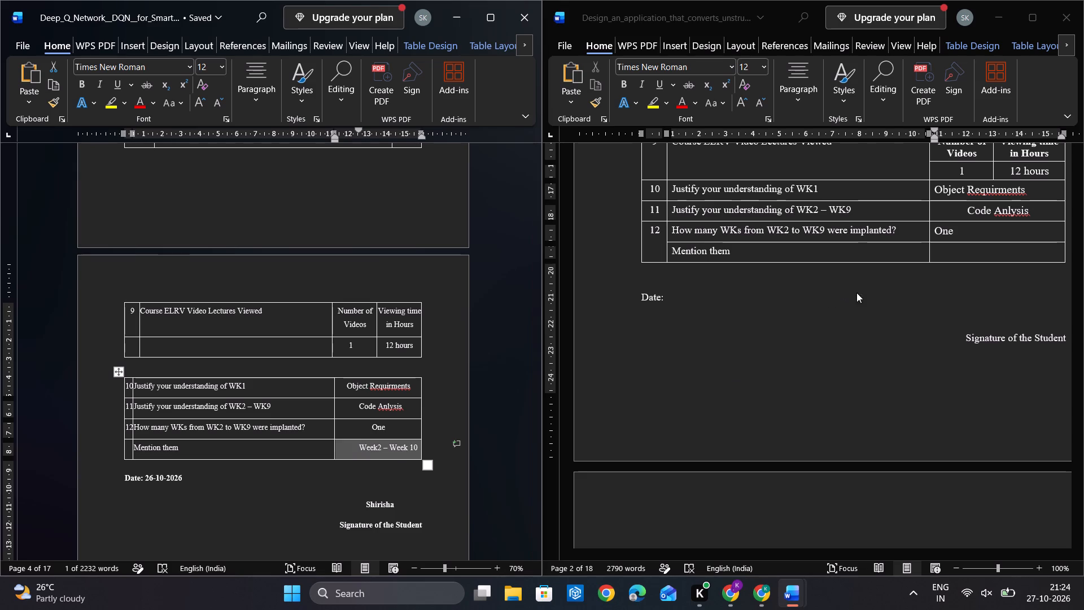
pyautogui.doubleClick(966, 254)
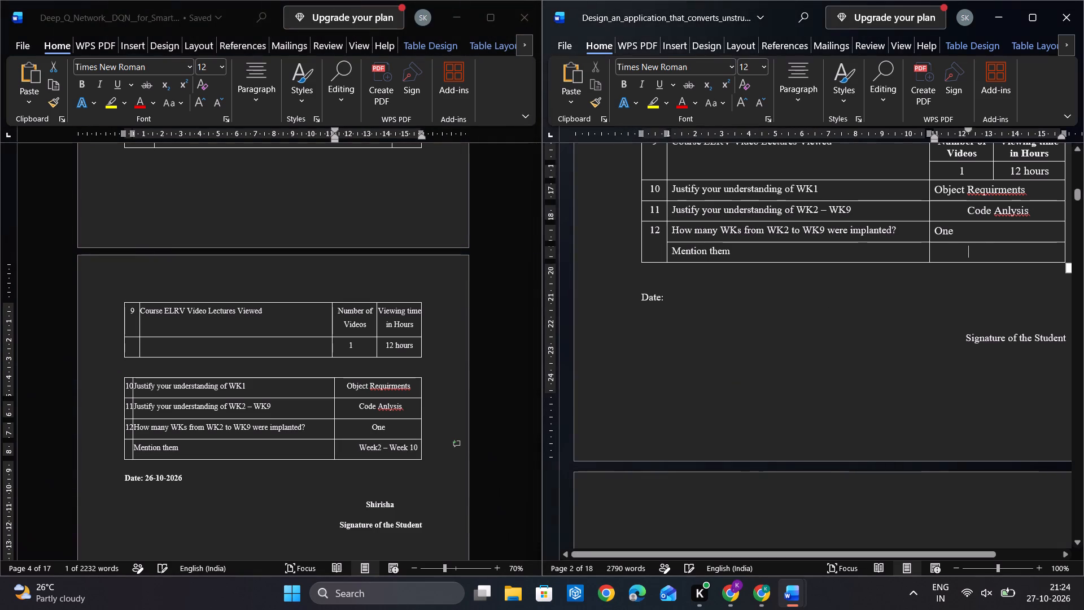
pyautogui.hotkey('ctrl', 'v')
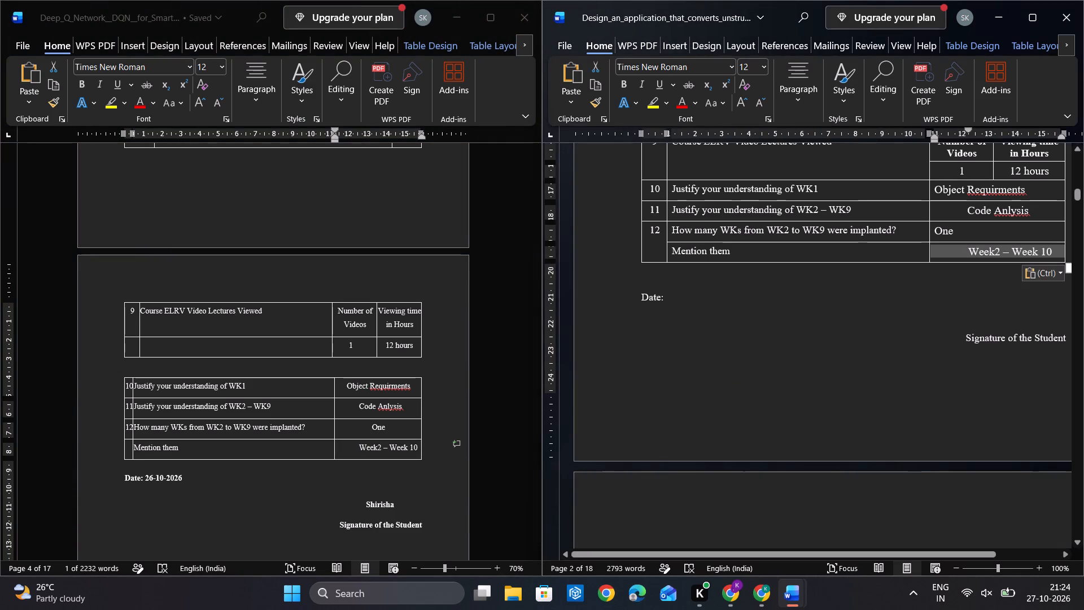
# Pad the row 12 answer "One" with leading spaces so it sits near the middle of its cell.
pyautogui.click(939, 233)
pyautogui.press('Left')
pyautogui.press('space')
pyautogui.press('space')
pyautogui.press('space')
pyautogui.press('space')
pyautogui.press('space')
pyautogui.press('space')
pyautogui.press('space')
pyautogui.press('space')
pyautogui.press('space')
pyautogui.press('space')
pyautogui.press('space')
pyautogui.press('space')
pyautogui.press('space')
pyautogui.press('space')
pyautogui.press('space')
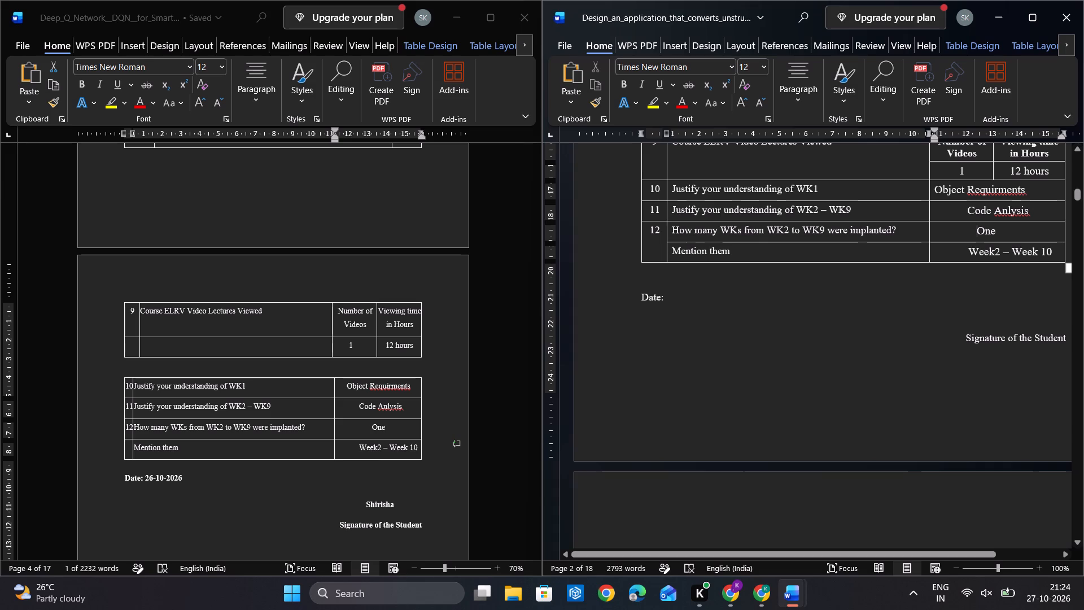
# Pad the row 10 answer "Object Requirments" with leading spaces to move it toward the middle of its cell.
pyautogui.click(938, 189)
pyautogui.press('space')
pyautogui.press('space')
pyautogui.press('space')
pyautogui.press('space')
pyautogui.press('space')
pyautogui.press('space')
pyautogui.press('space')
pyautogui.press('space')
pyautogui.press('space')
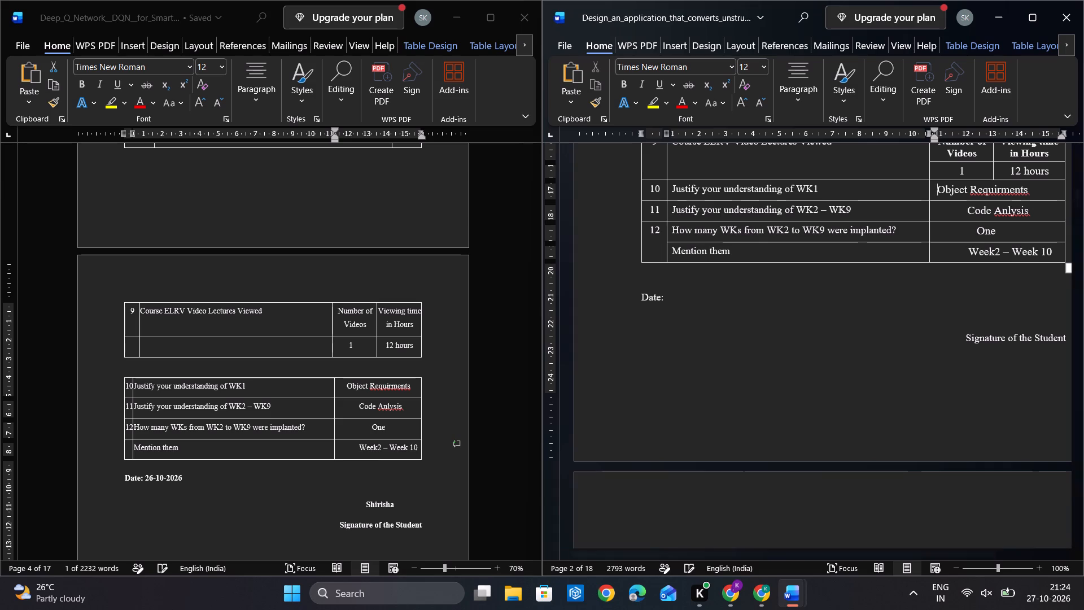
# Fill in the date below the self-assessment table as 27-10-2026.
pyautogui.scroll(-2, 977, 334)
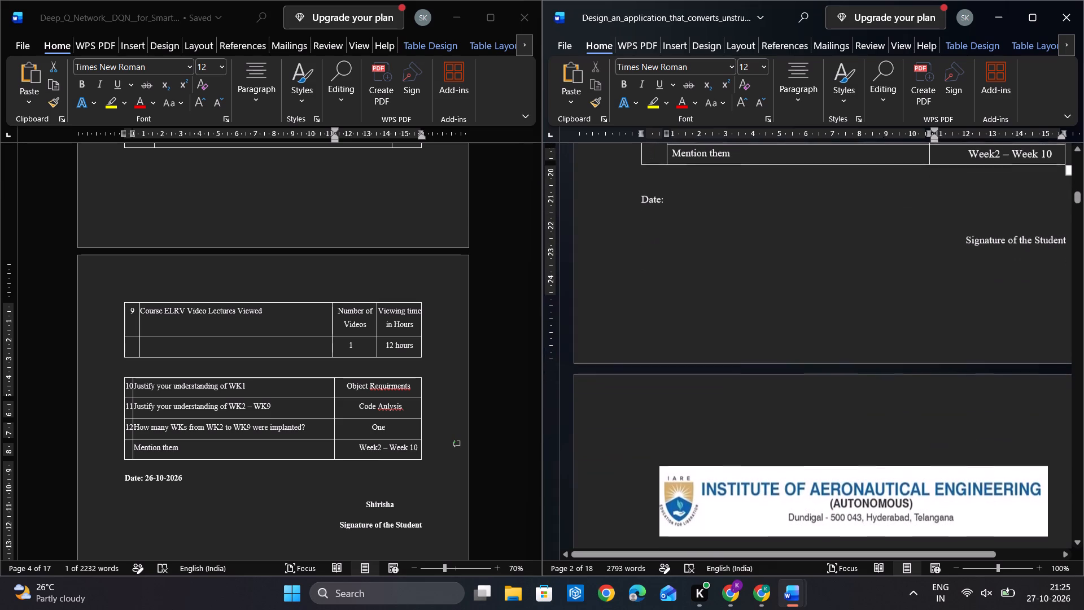
pyautogui.doubleClick(665, 199)
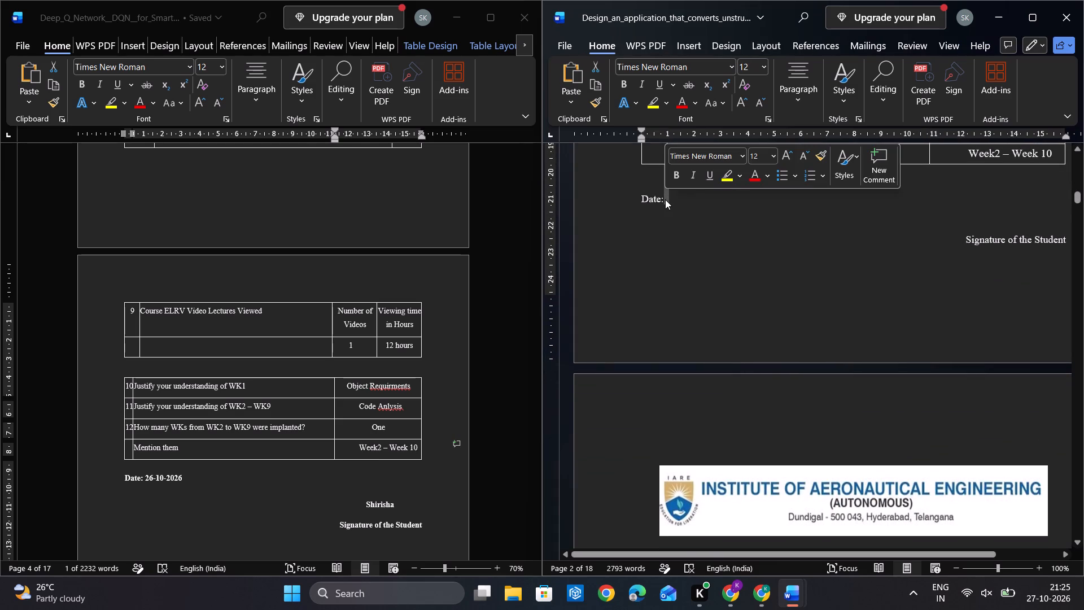
pyautogui.click(665, 199)
pyautogui.click(665, 199)
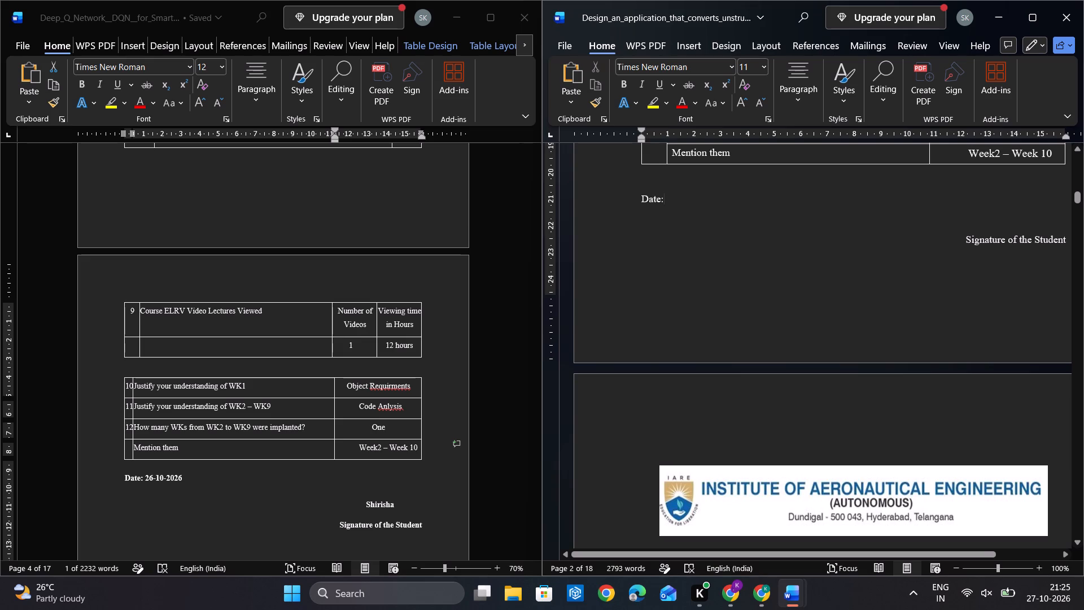
pyautogui.write('26')
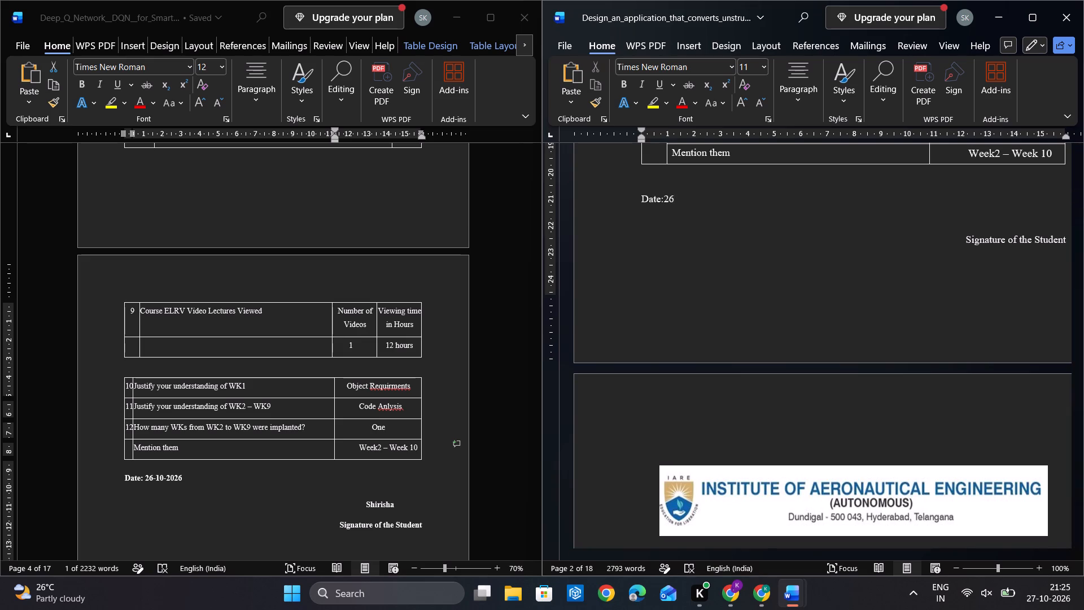
pyautogui.press('-')
pyautogui.write('10-')
pyautogui.write('20')
pyautogui.write('26')
pyautogui.press('Left')
pyautogui.press('Left')
pyautogui.press('Left')
pyautogui.press('Left')
pyautogui.press('Left')
pyautogui.press('Left')
pyautogui.press('Left')
pyautogui.press('Left')
pyautogui.press('BackSpace')
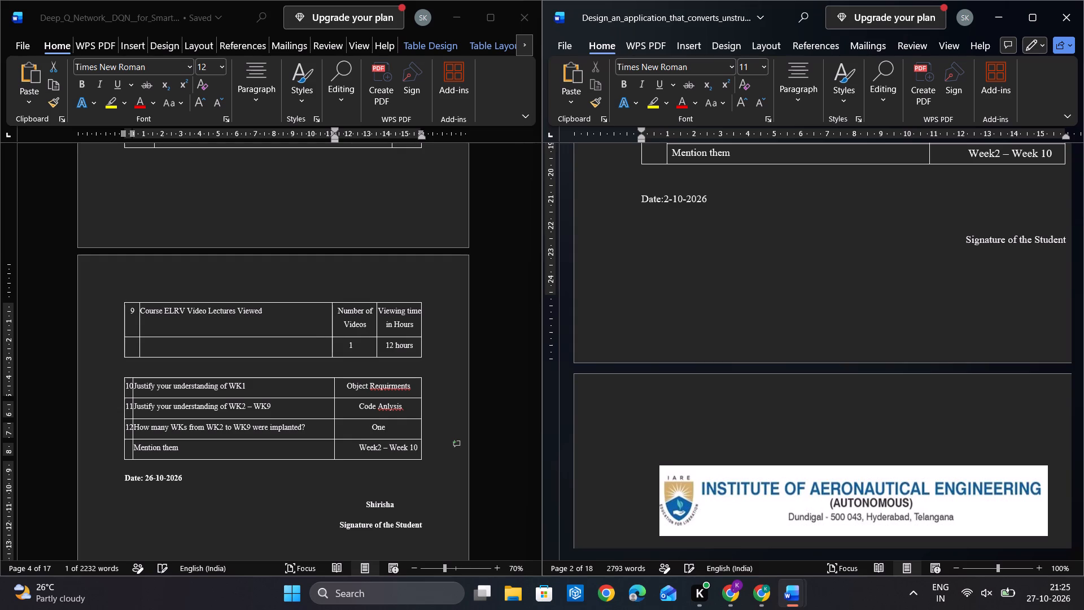
pyautogui.press('7')
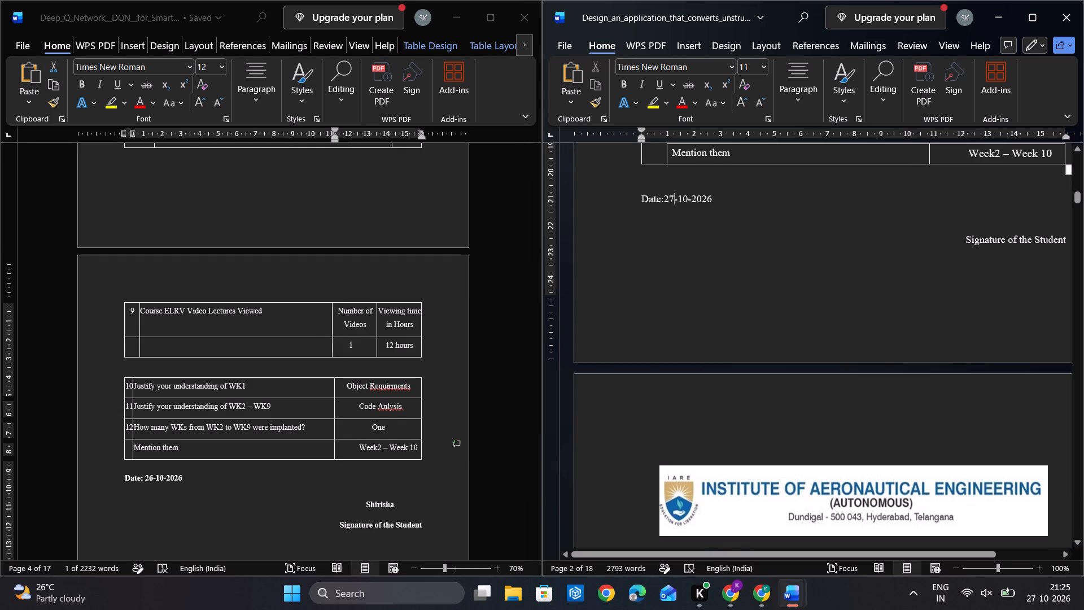
# Insert the student's initial and first name on its own line above "Signature of the Student".
pyautogui.doubleClick(980, 213)
pyautogui.doubleClick(979, 214)
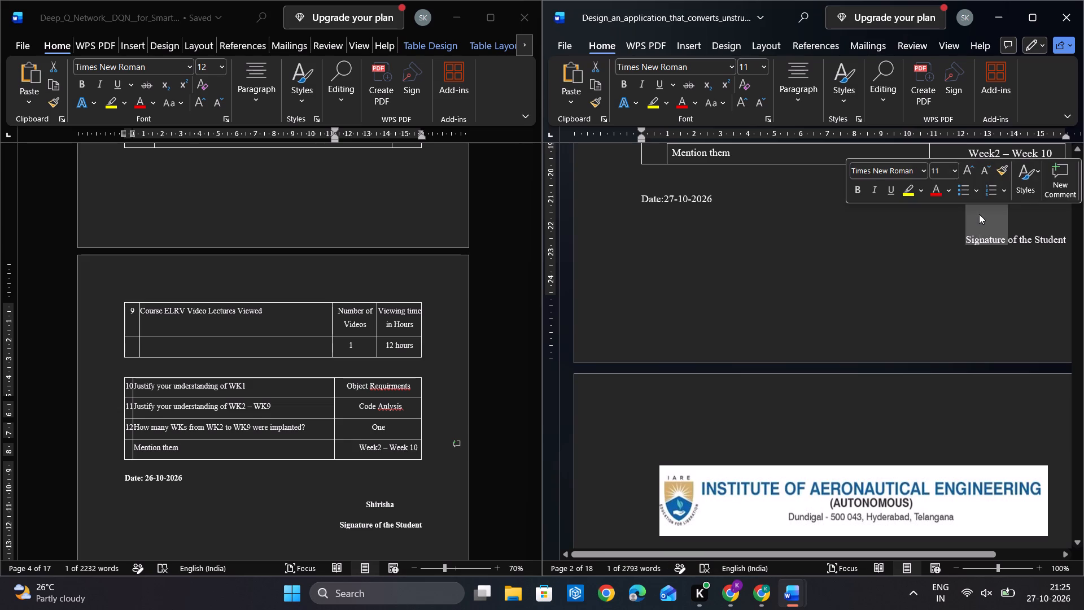
pyautogui.doubleClick(978, 214)
pyautogui.click(943, 210)
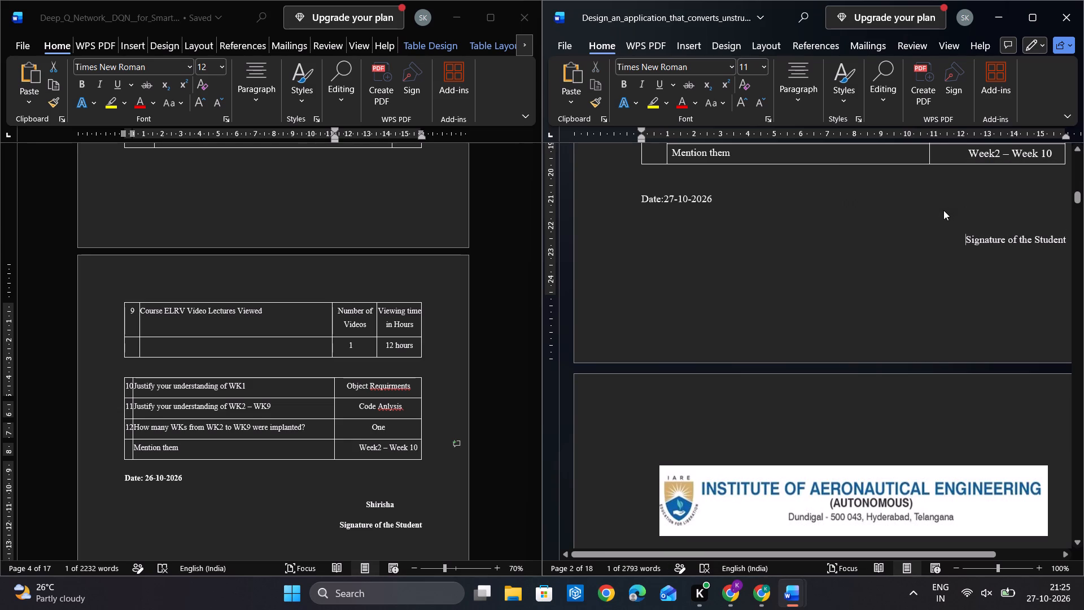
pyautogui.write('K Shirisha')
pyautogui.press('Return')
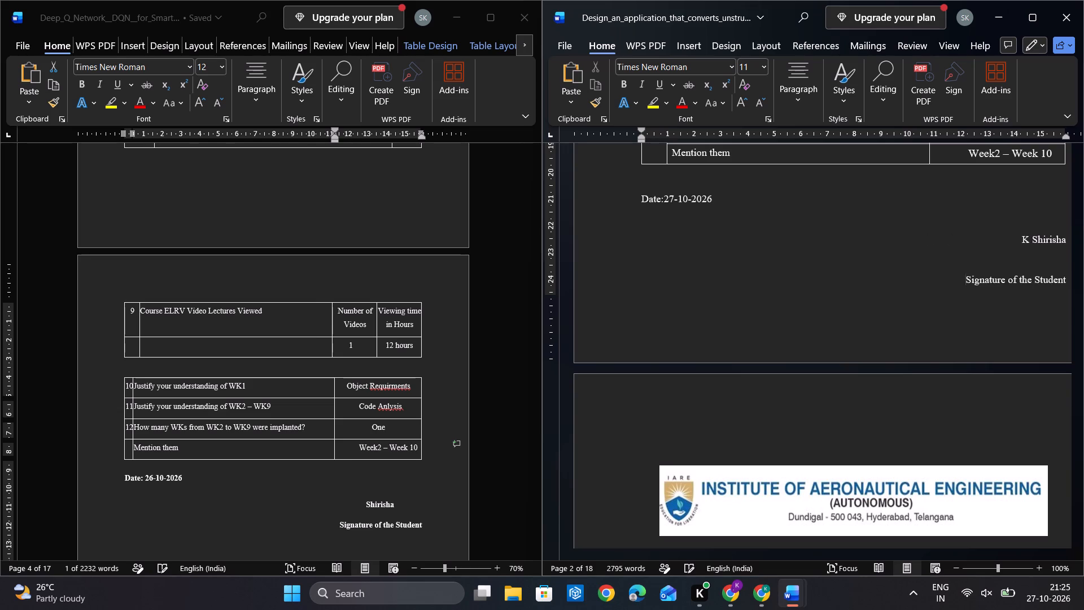
# Realign the "Signature of the Student" line beneath the name, using tab spacing to place it near the right margin.
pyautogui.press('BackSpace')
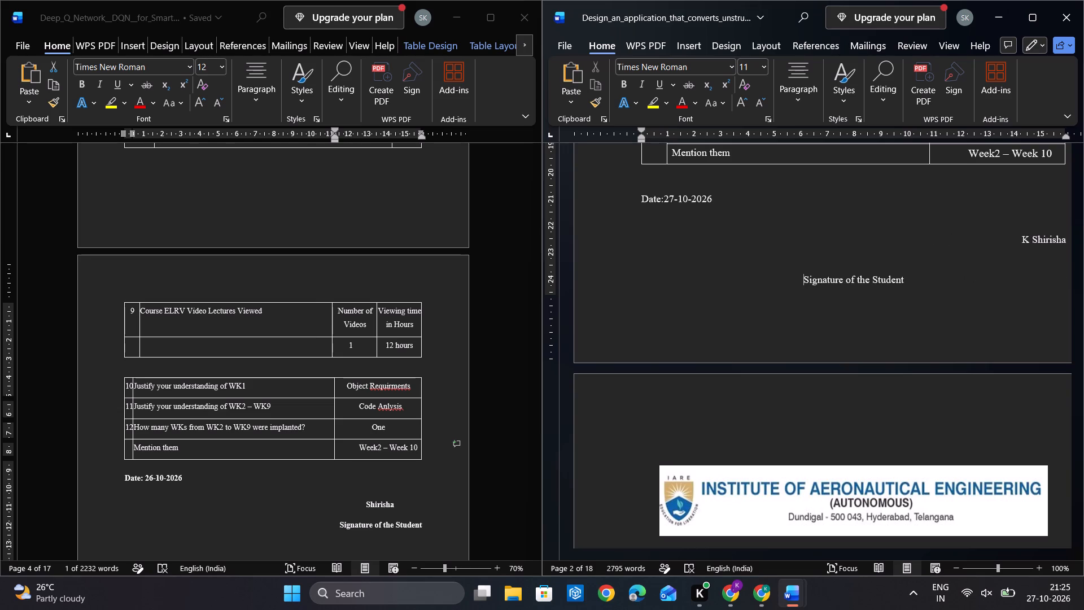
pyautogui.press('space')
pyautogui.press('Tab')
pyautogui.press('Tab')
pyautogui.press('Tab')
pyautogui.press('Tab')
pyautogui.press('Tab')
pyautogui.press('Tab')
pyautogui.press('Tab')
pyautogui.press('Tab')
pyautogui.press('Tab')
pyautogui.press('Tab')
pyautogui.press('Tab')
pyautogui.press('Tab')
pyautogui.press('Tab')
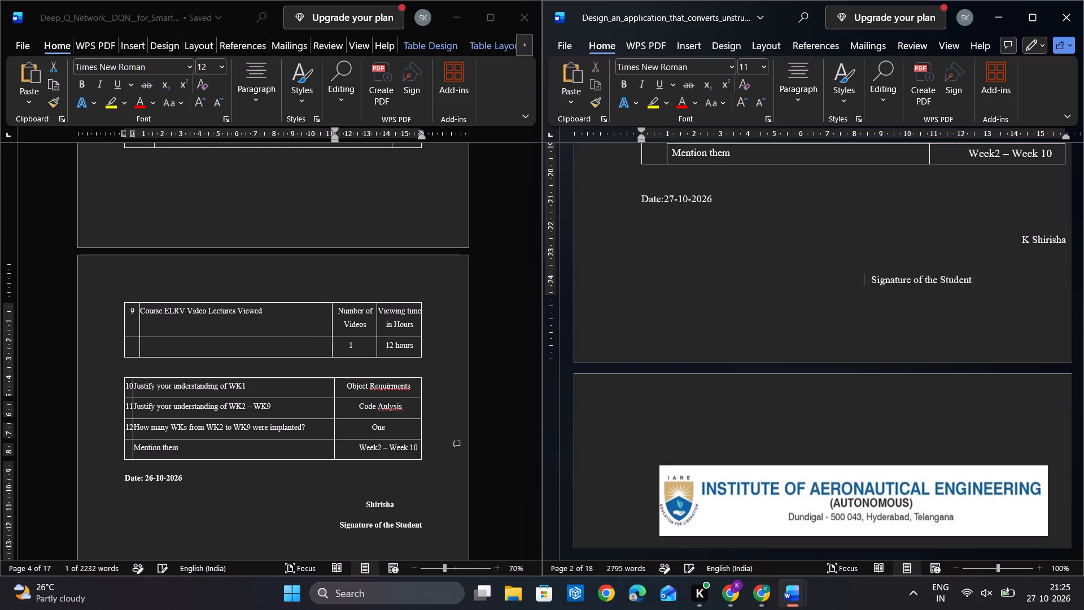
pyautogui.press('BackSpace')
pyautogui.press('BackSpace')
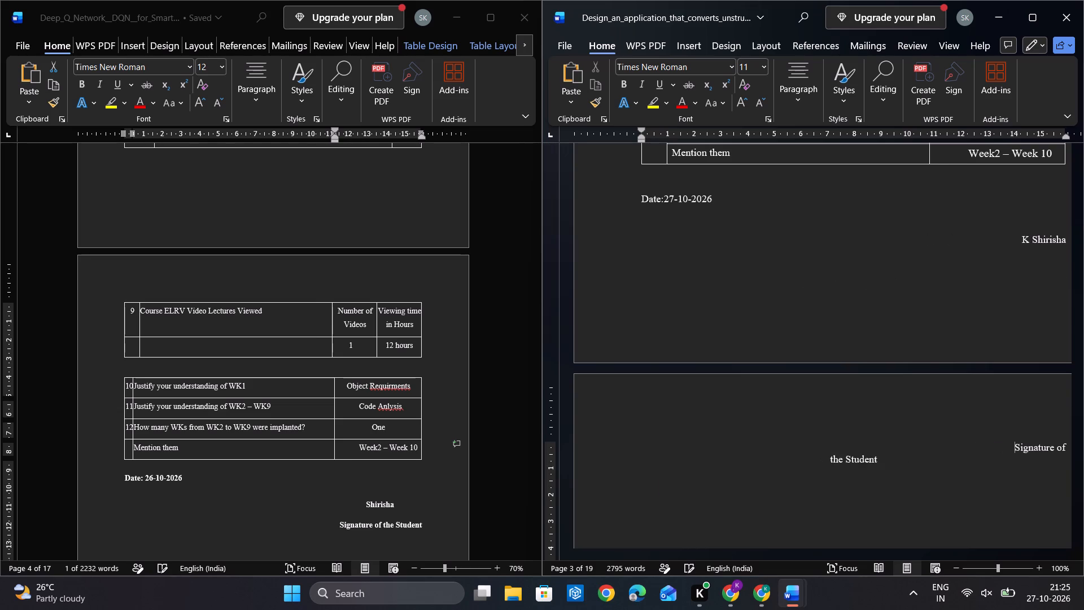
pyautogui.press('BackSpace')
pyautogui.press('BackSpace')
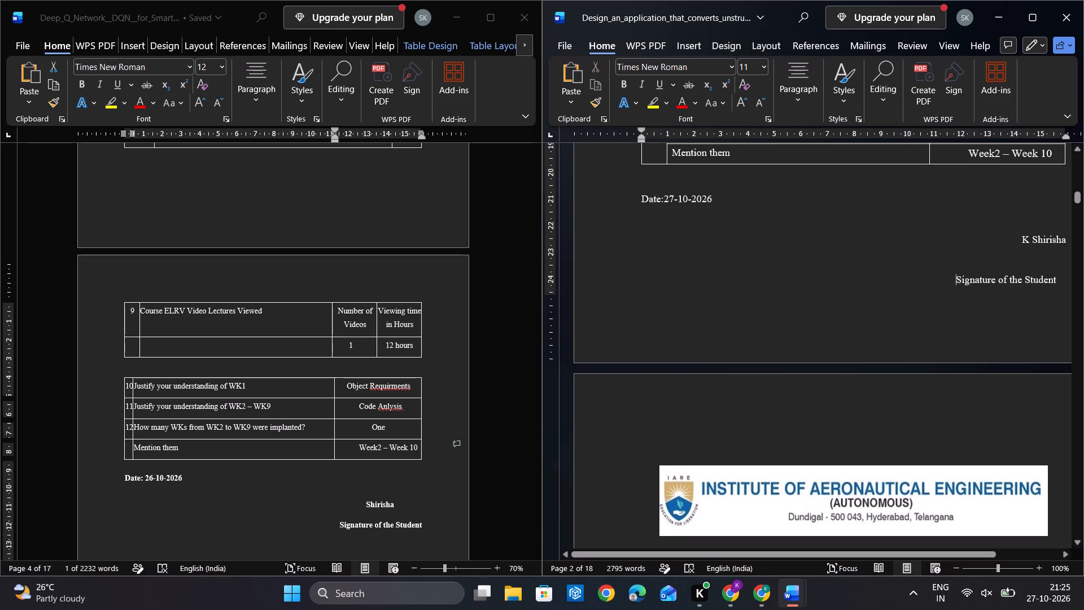
# Shift the student's name with spaces so it sits roughly centred above "Signature of the Student".
pyautogui.doubleClick(1019, 239)
pyautogui.doubleClick(1019, 239)
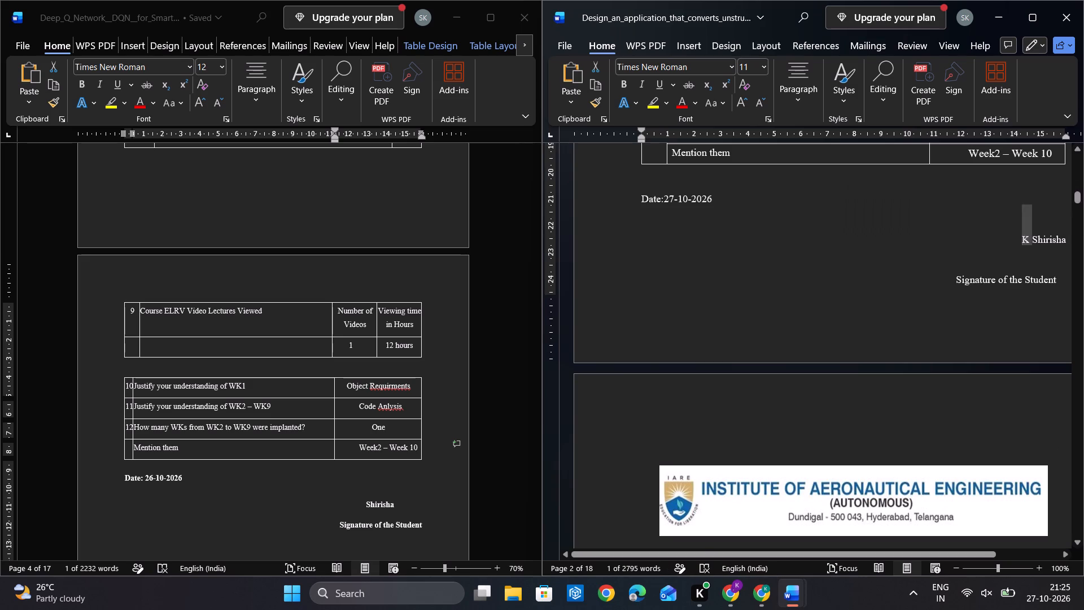
pyautogui.click(1019, 239)
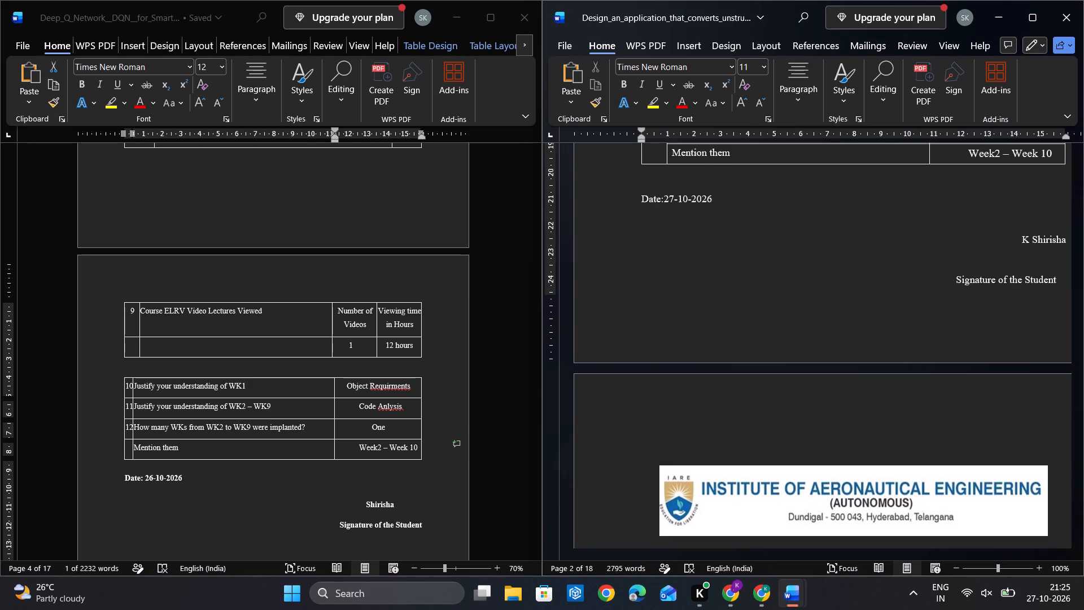
pyautogui.press('BackSpace')
pyautogui.press('BackSpace')
pyautogui.press('space')
pyautogui.press('space')
pyautogui.press('space')
pyautogui.press('space')
pyautogui.press('space')
pyautogui.press('space')
pyautogui.press('space')
pyautogui.press('space')
pyautogui.press('space')
pyautogui.press('space')
pyautogui.press('space')
pyautogui.press('space')
pyautogui.press('space')
pyautogui.press('space')
pyautogui.press('space')
pyautogui.press('space')
pyautogui.press('space')
pyautogui.press('space')
pyautogui.press('space')
pyautogui.press('space')
pyautogui.press('space')
# On the project cover page, insert "complex engineering" before "Project Report" in the line "A Project Report".
pyautogui.scroll(-3, 1019, 239)
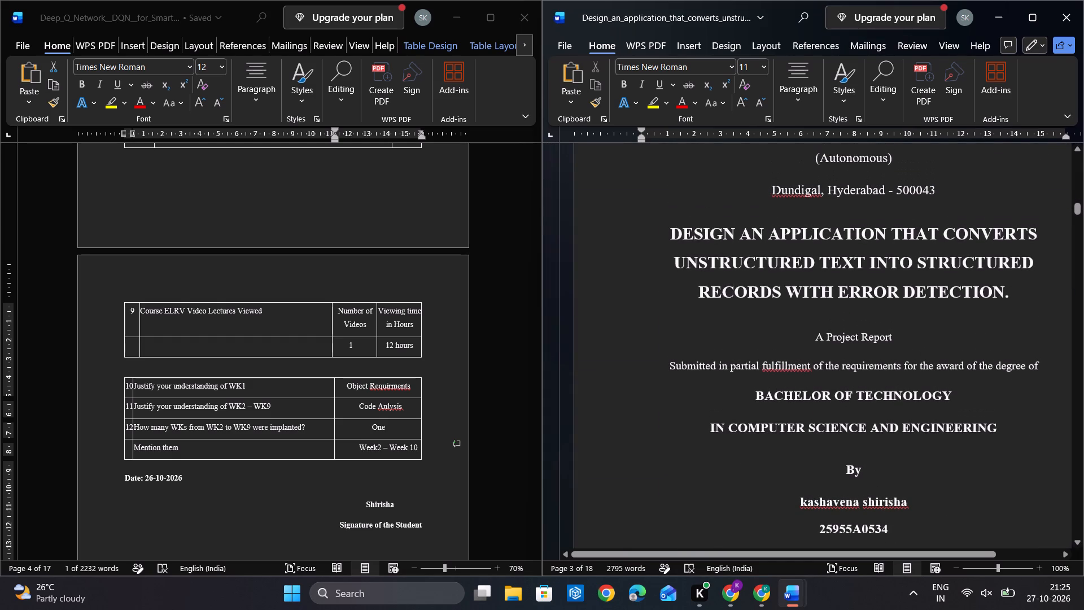
pyautogui.click(828, 337)
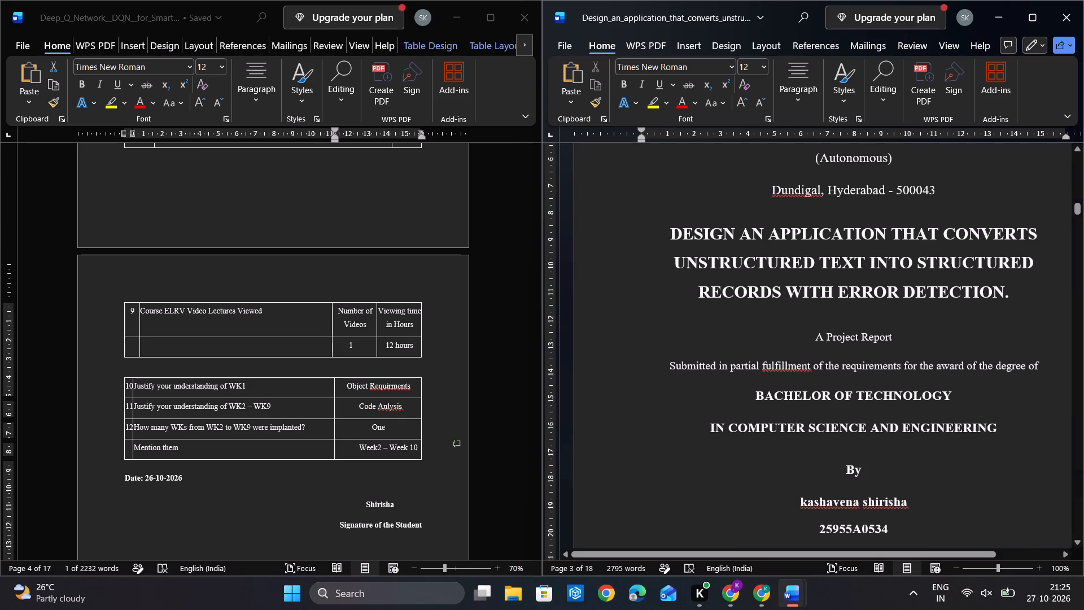
pyautogui.write('complex en')
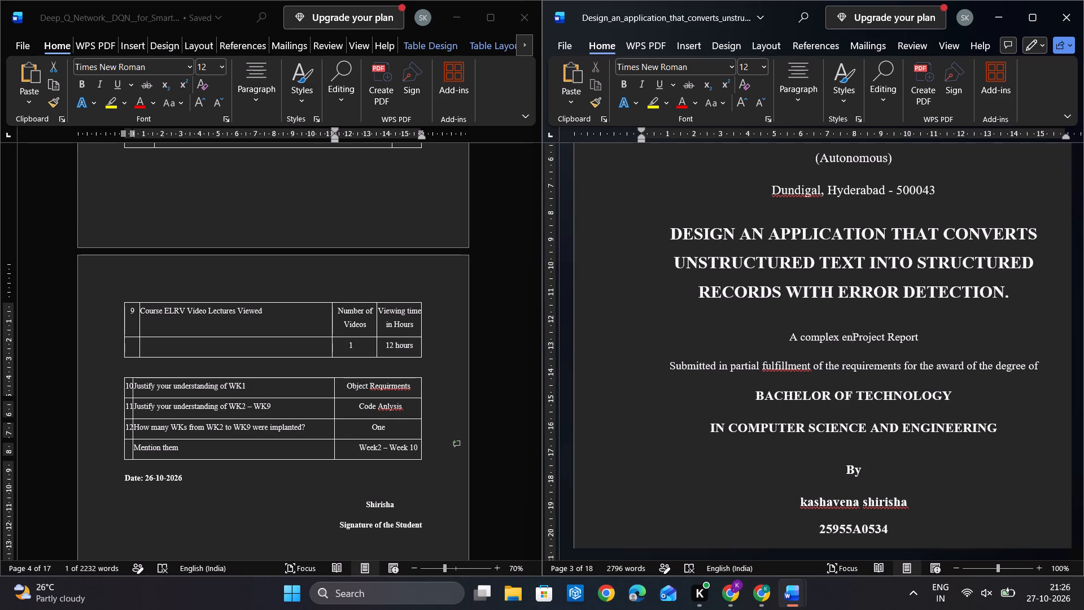
pyautogui.write('gineering')
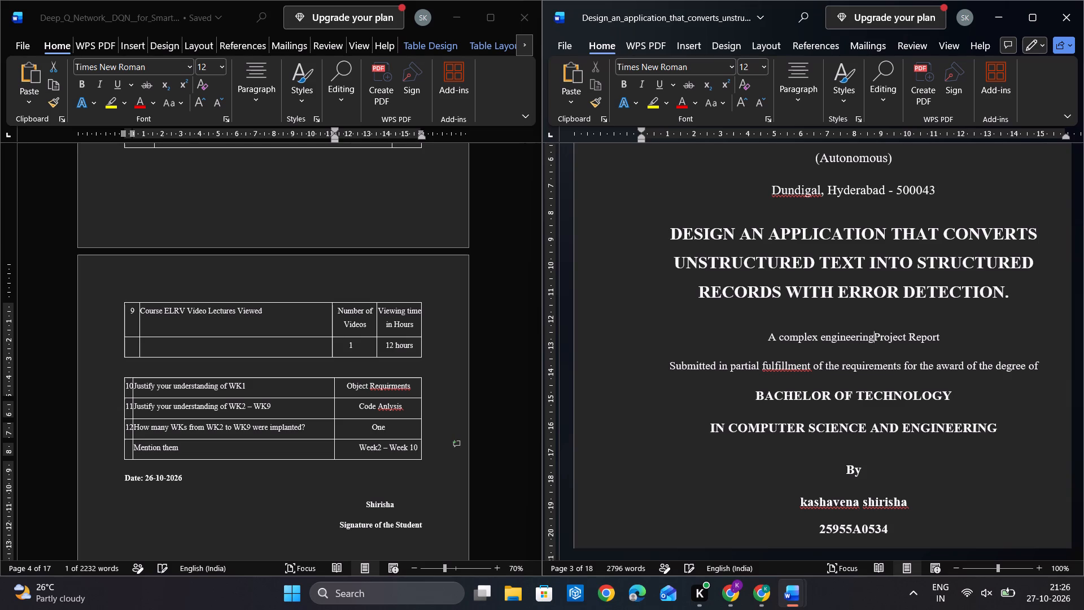
pyautogui.press('space')
# Shorten the student's name under "By" on the cover page to the capital initial and capitalised first name.
pyautogui.scroll(-1, 857, 382)
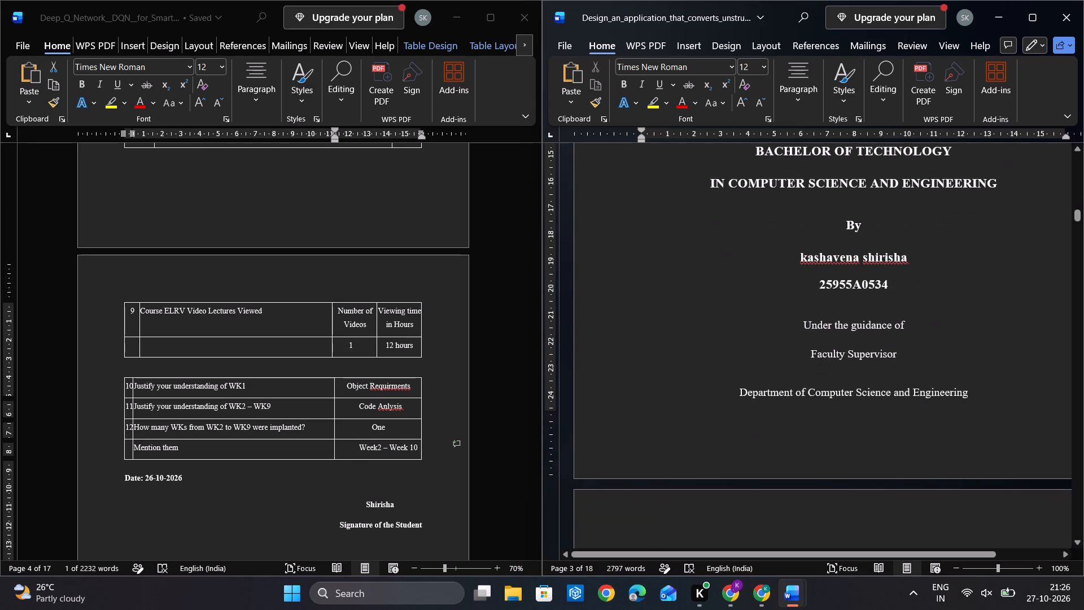
pyautogui.scroll(-1, 857, 382)
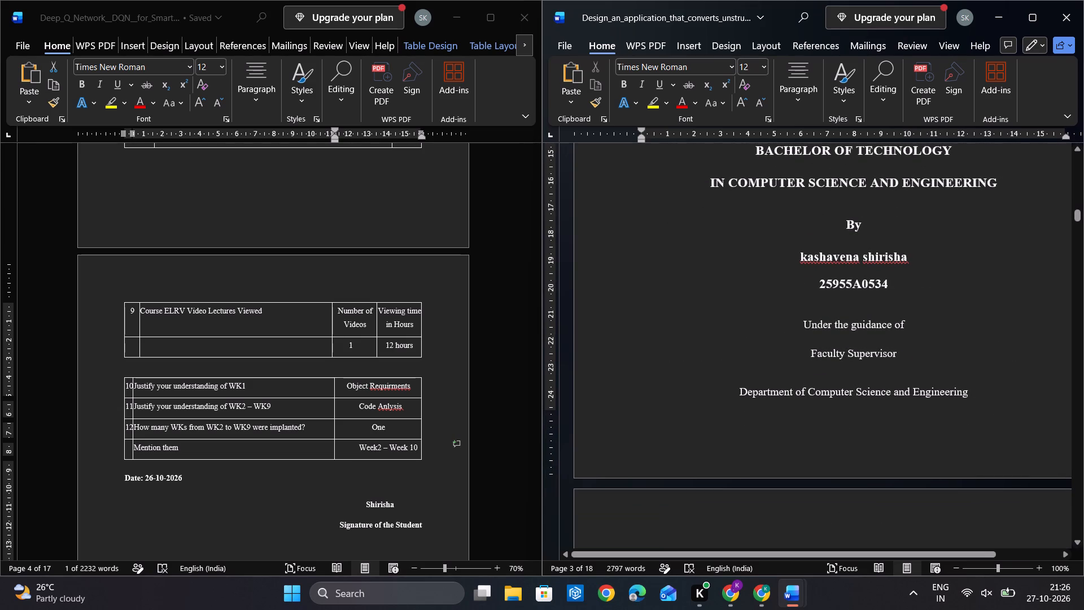
pyautogui.click(870, 258)
pyautogui.press('BackSpace')
pyautogui.press('BackSpace')
pyautogui.press('BackSpace')
pyautogui.press('BackSpace')
pyautogui.press('BackSpace')
pyautogui.press('BackSpace')
pyautogui.press('BackSpace')
pyautogui.press('BackSpace')
pyautogui.press('BackSpace')
pyautogui.press('BackSpace')
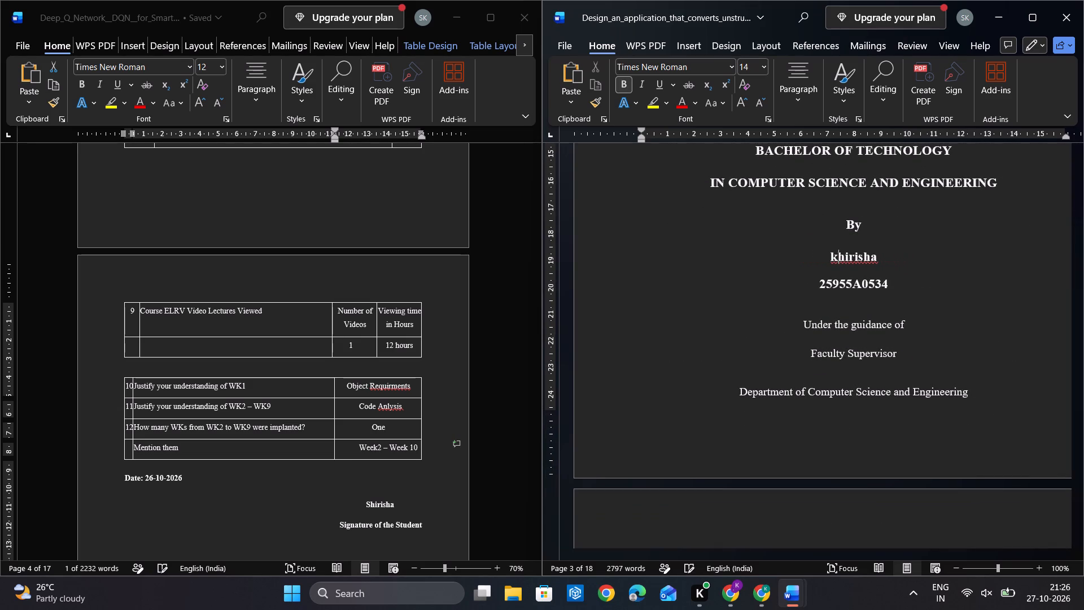
pyautogui.press('BackSpace')
pyautogui.write('K')
pyautogui.press('space')
pyautogui.hotkey('shift', 's')
# Change the font colour of the "CERTIFICATE" heading to black.
pyautogui.scroll(-1, 870, 258)
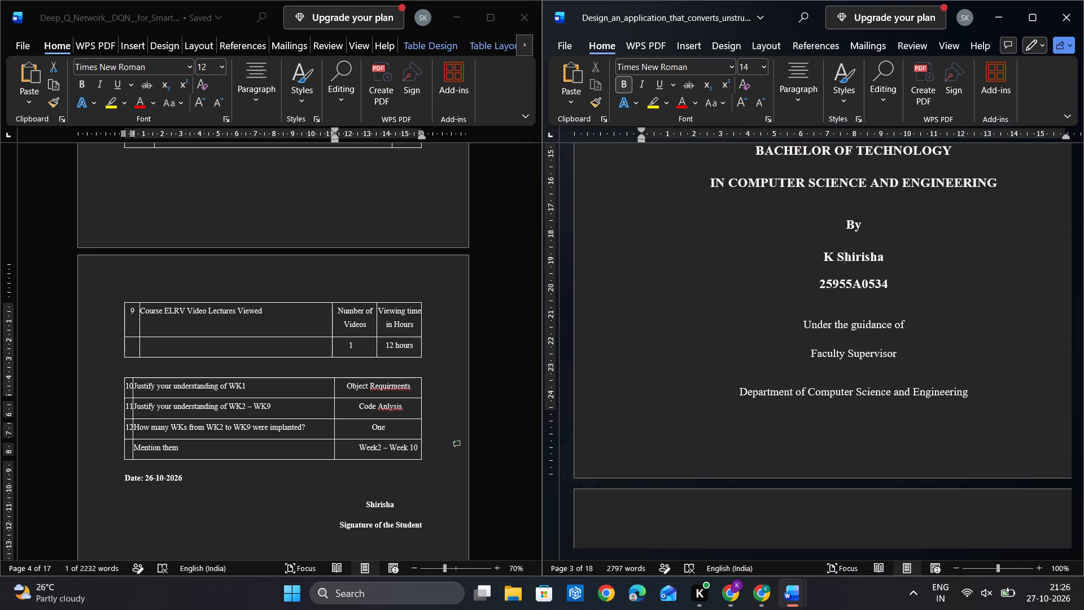
pyautogui.scroll(-1, 870, 258)
pyautogui.scroll(-1, 832, 371)
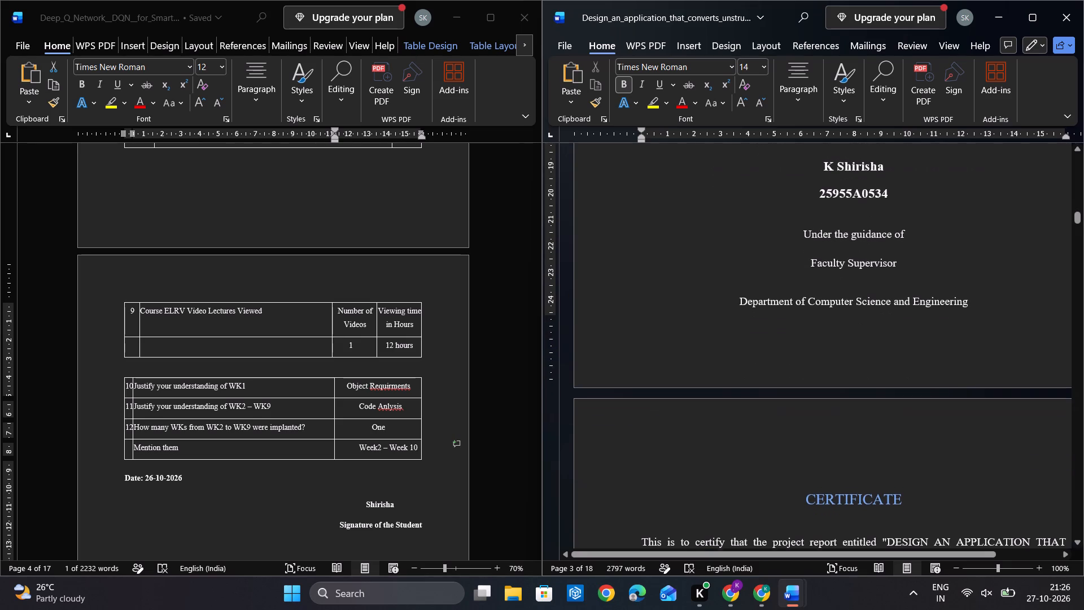
pyautogui.scroll(-3, 832, 371)
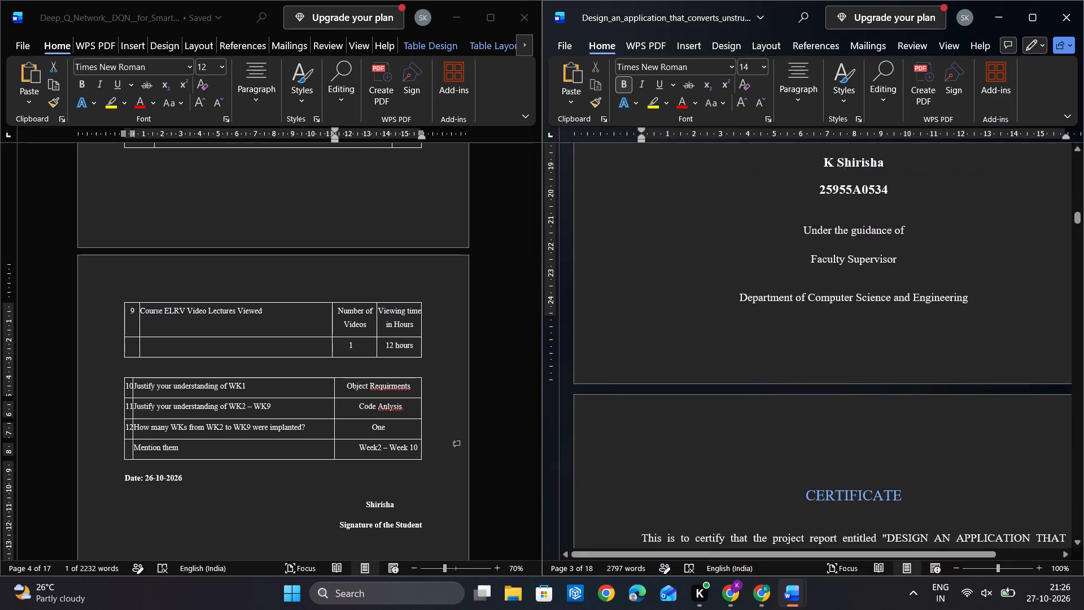
pyautogui.scroll(-1, 832, 371)
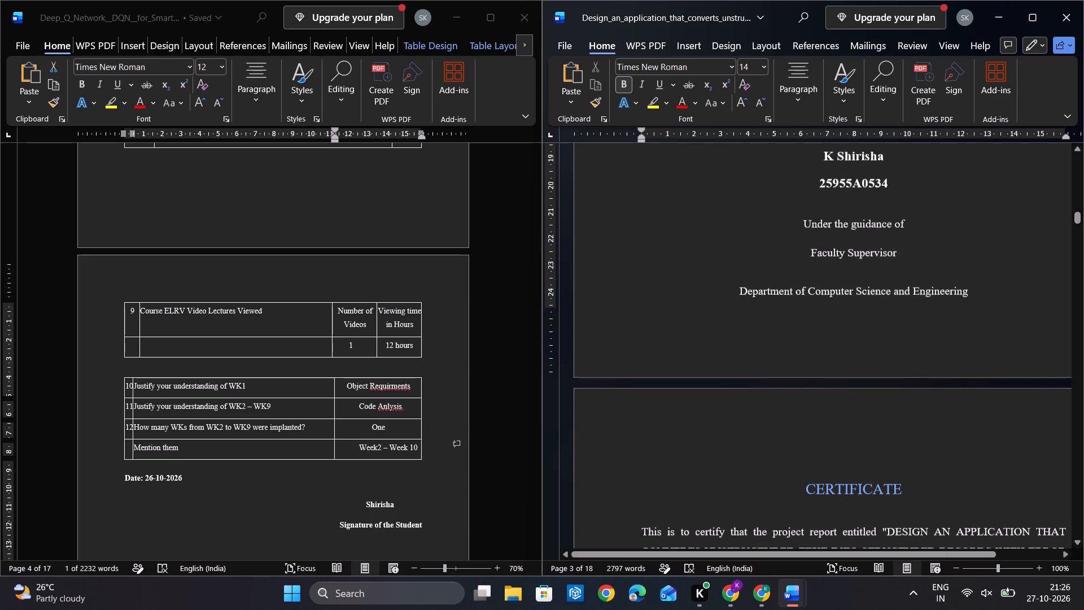
pyautogui.scroll(-1, 832, 371)
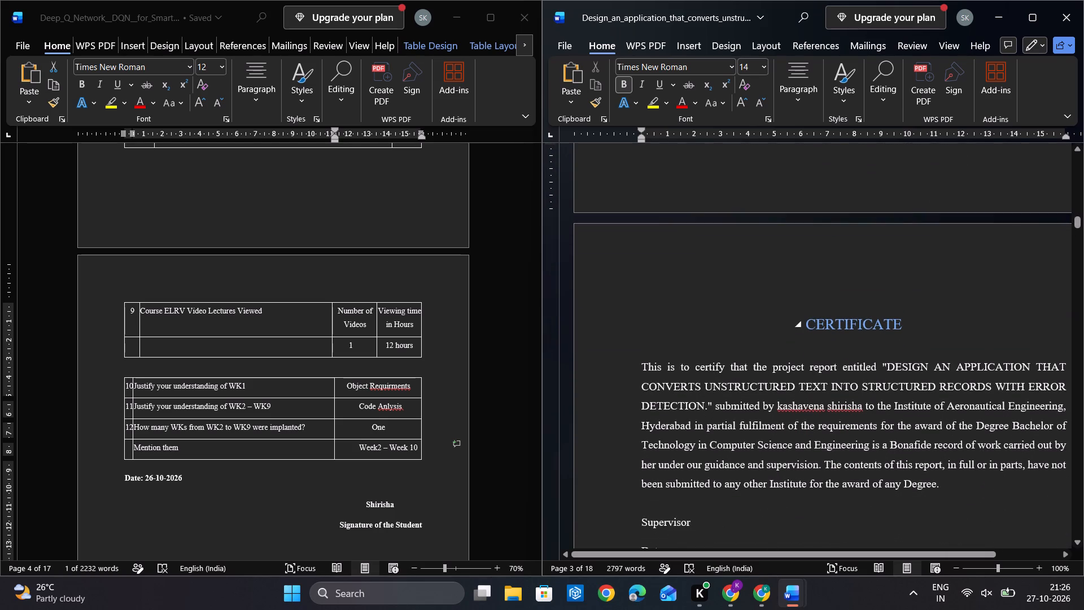
pyautogui.moveTo(806, 325); pyautogui.dragTo(915, 318)
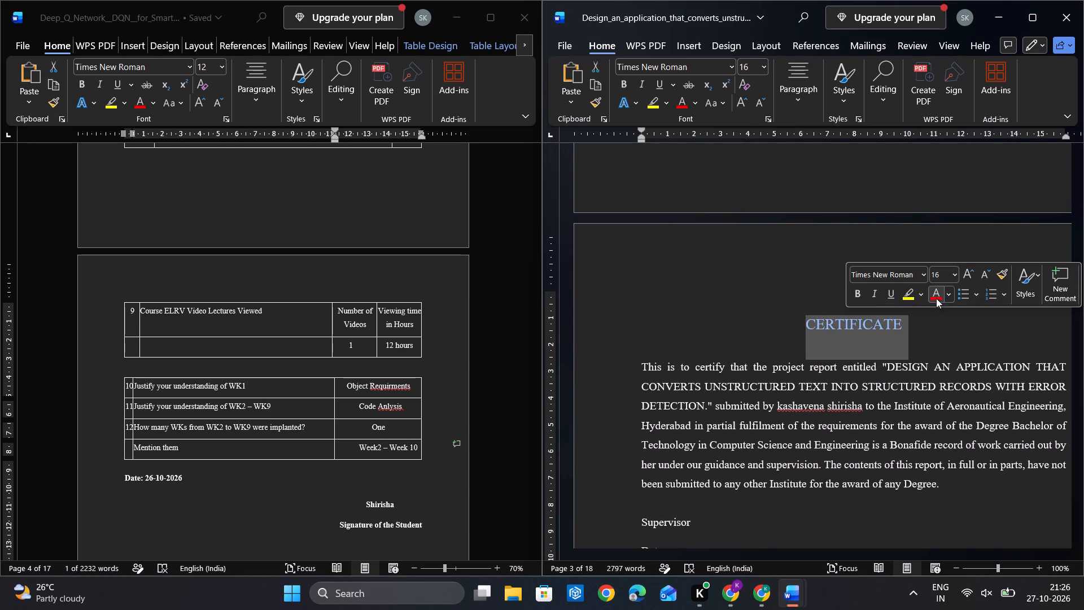
pyautogui.click(949, 298)
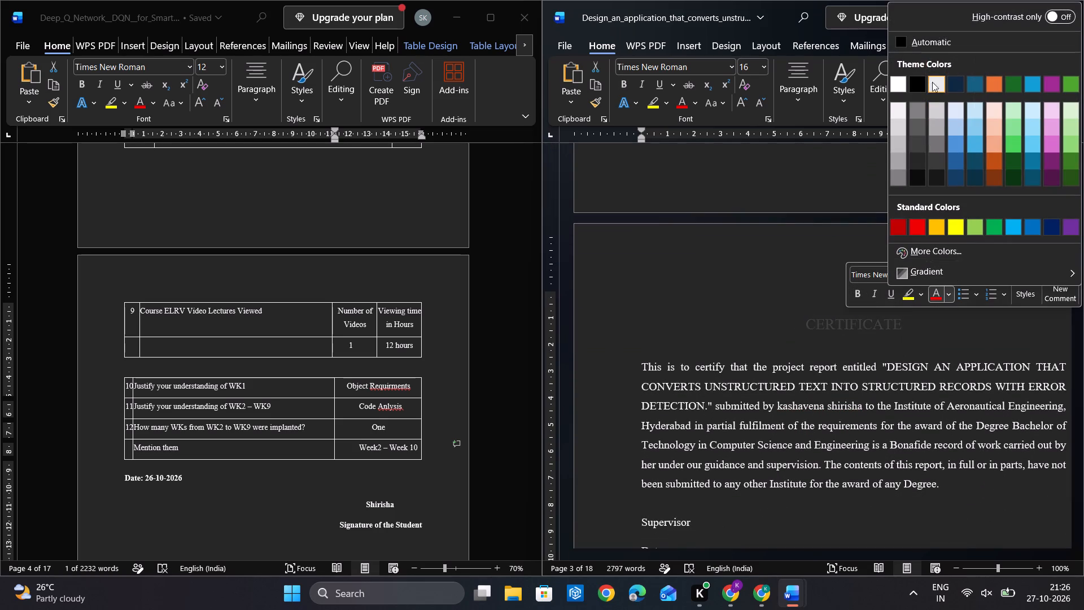
pyautogui.click(920, 80)
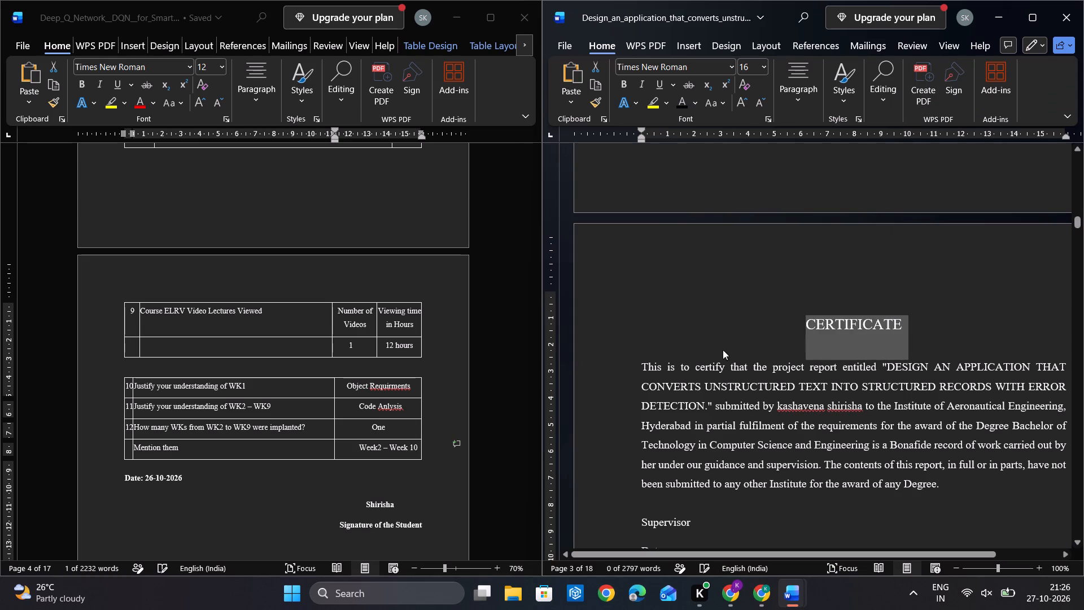
# In the certificate paragraph, replace the student's name after "submitted by" with the capital initial and capitalised first name.
pyautogui.scroll(-2, 723, 350)
pyautogui.scroll(1, 723, 350)
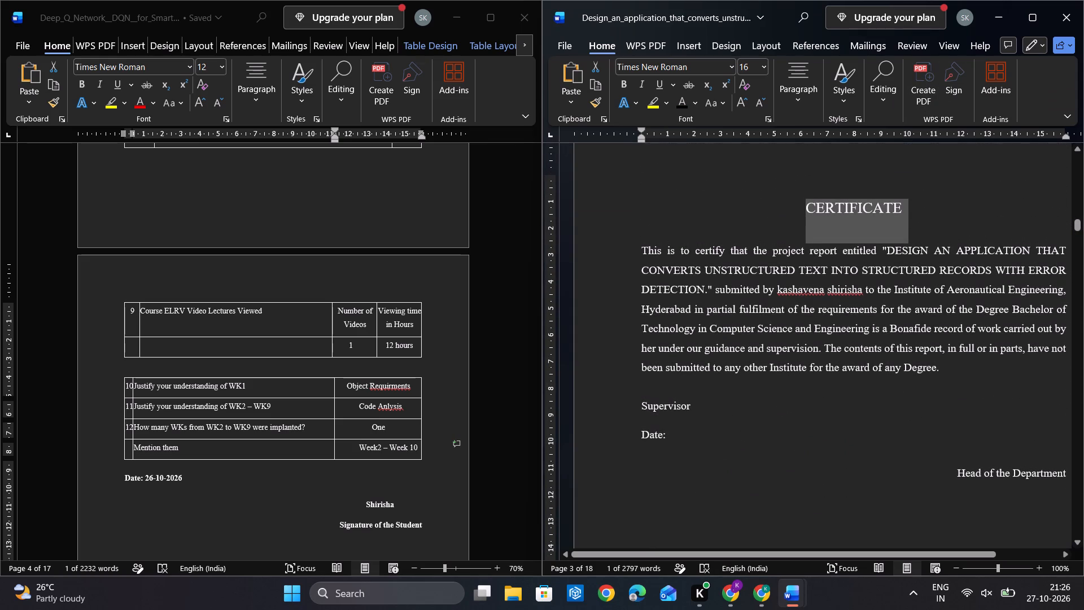
pyautogui.click(858, 290)
pyautogui.press('Right')
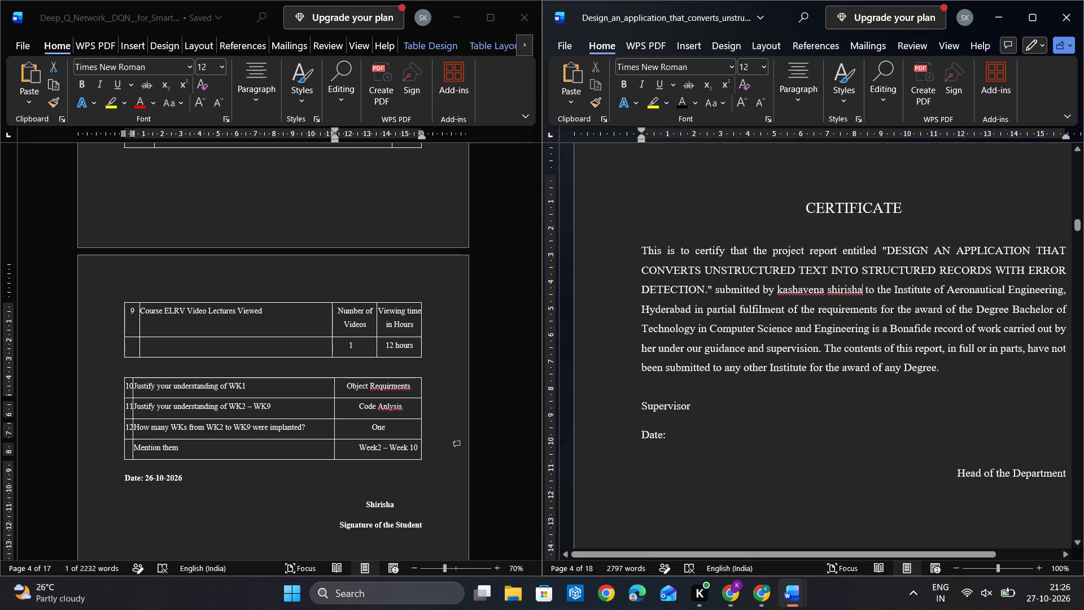
pyautogui.press('BackSpace')
pyautogui.press('BackSpace')
pyautogui.press('BackSpace')
pyautogui.press('BackSpace')
pyautogui.press('BackSpace')
pyautogui.press('BackSpace')
pyautogui.press('BackSpace')
pyautogui.press('BackSpace')
pyautogui.press('BackSpace')
pyautogui.press('BackSpace')
pyautogui.press('BackSpace')
pyautogui.press('BackSpace')
pyautogui.press('BackSpace')
pyautogui.press('BackSpace')
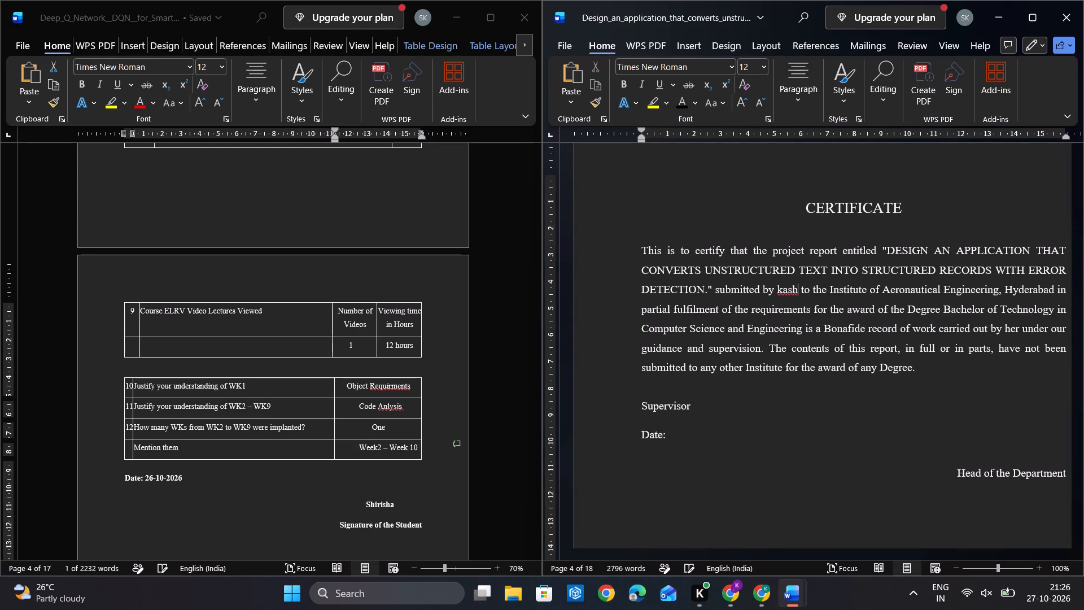
pyautogui.press('BackSpace')
pyautogui.press('BackSpace')
pyautogui.press('BackSpace')
pyautogui.press('BackSpace')
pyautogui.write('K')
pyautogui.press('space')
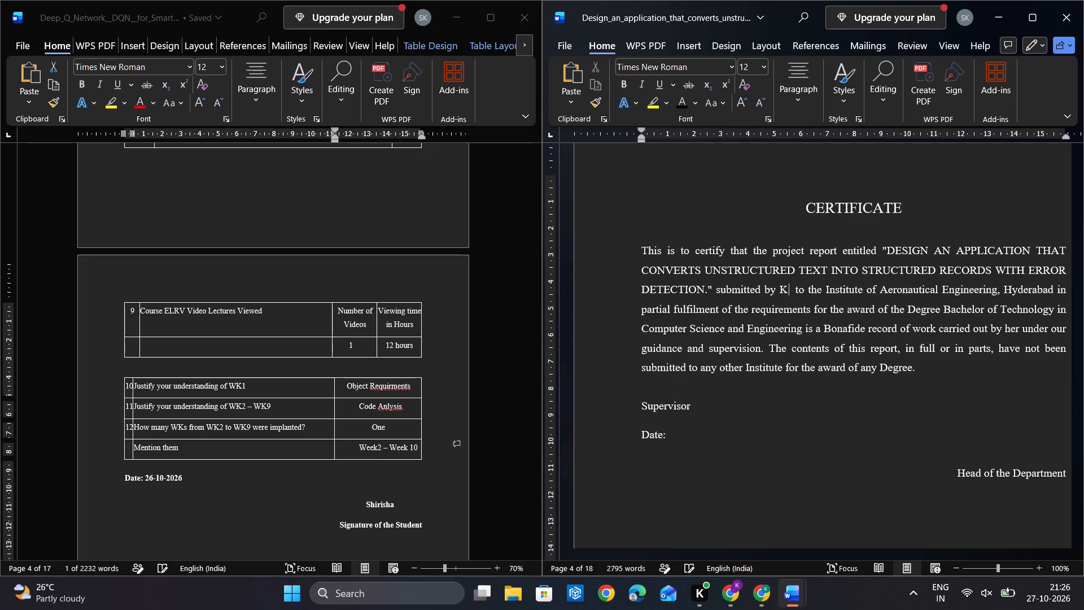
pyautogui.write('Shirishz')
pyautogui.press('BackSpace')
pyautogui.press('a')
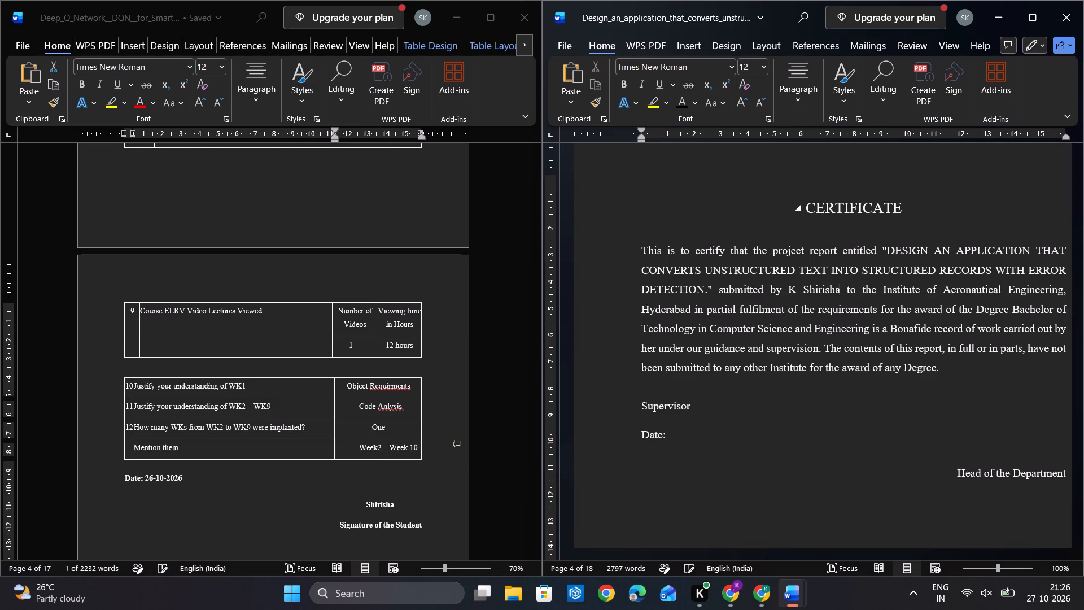
# Enter the date 26-10-2026 after "Date:" beneath "Supervisor" on the certificate page.
pyautogui.scroll(-2, 891, 445)
pyautogui.scroll(1, 891, 445)
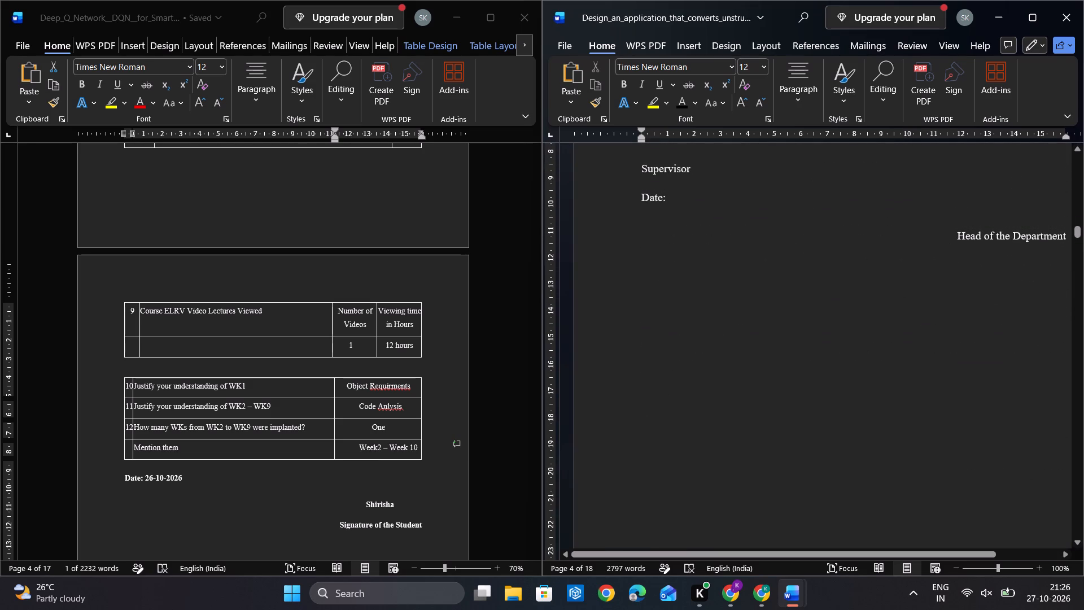
pyautogui.doubleClick(677, 212)
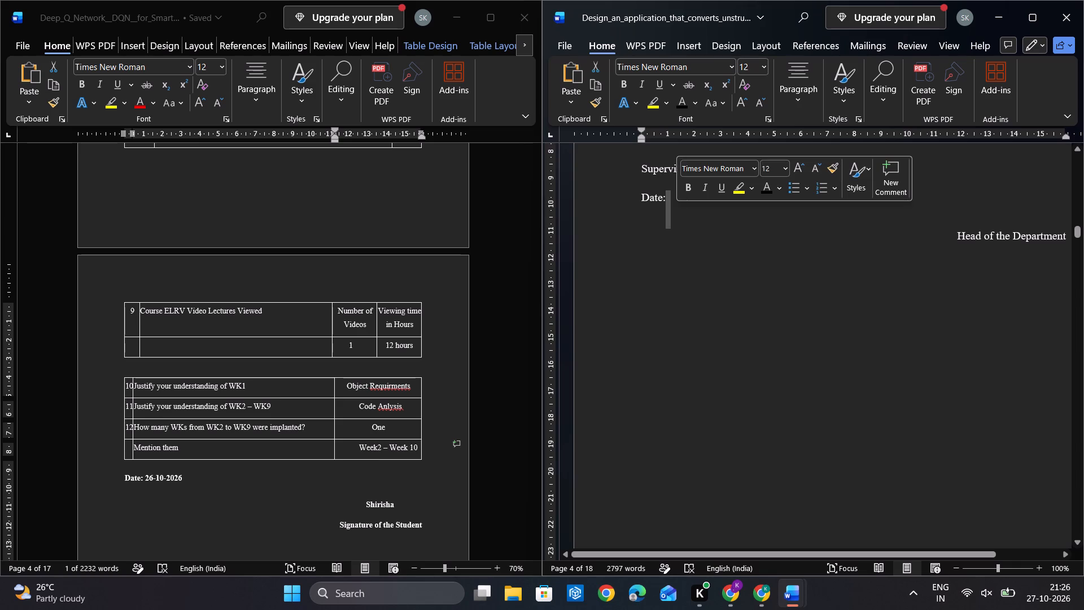
pyautogui.click(677, 212)
pyautogui.press('2')
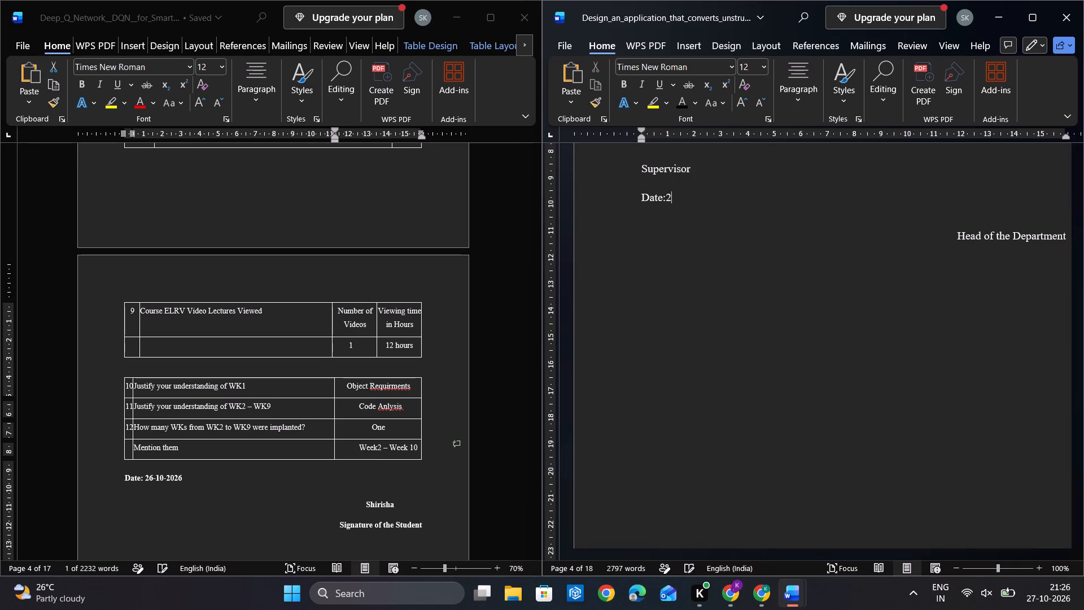
pyautogui.press('6')
pyautogui.write('-0')
pyautogui.press('BackSpace')
pyautogui.write('19')
pyautogui.press('BackSpace')
pyautogui.write('0-2026')
# Delete the "Principal" line from the approval page, below "Examiners" and "Supervisor(s)".
pyautogui.scroll(-3, 811, 400)
pyautogui.scroll(2, 811, 400)
pyautogui.hscroll(-1, 811, 400)
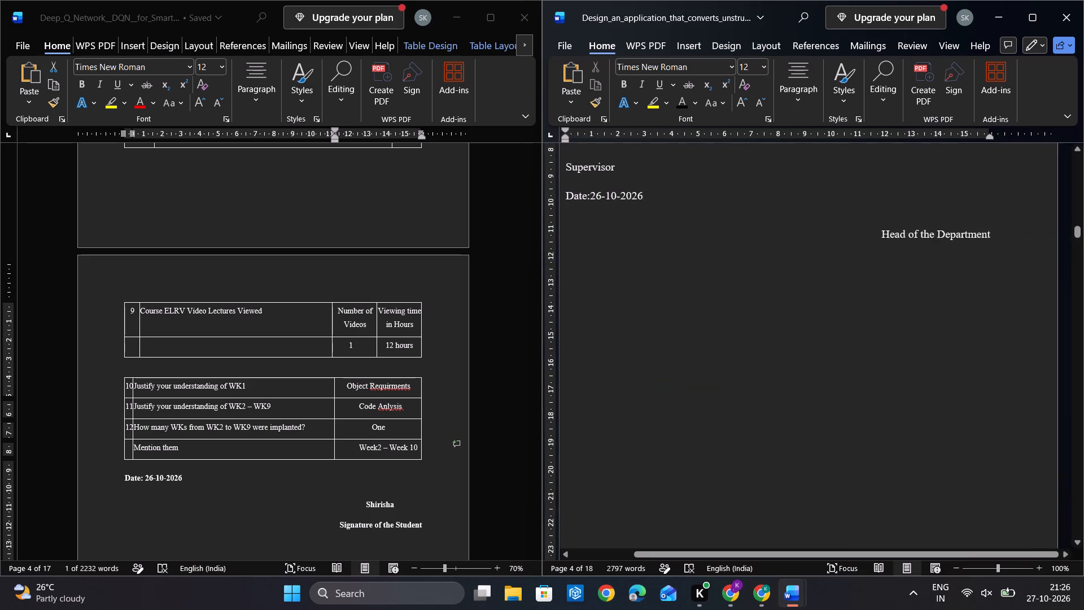
pyautogui.scroll(-4, 811, 400)
pyautogui.scroll(1, 811, 400)
pyautogui.scroll(-1, 811, 400)
pyautogui.scroll(1, 811, 400)
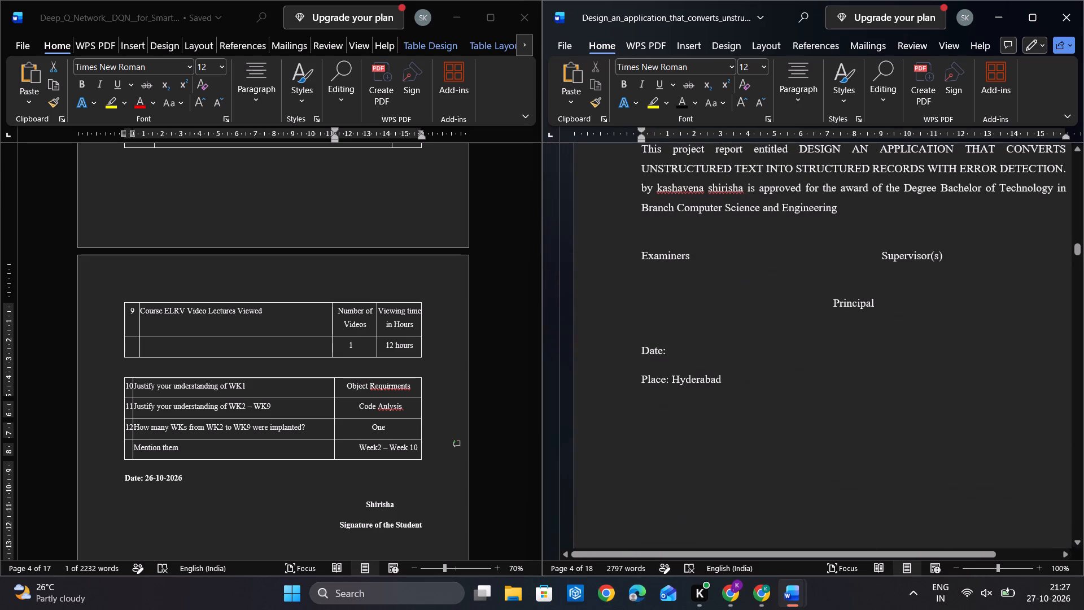
pyautogui.moveTo(833, 304); pyautogui.dragTo(874, 303)
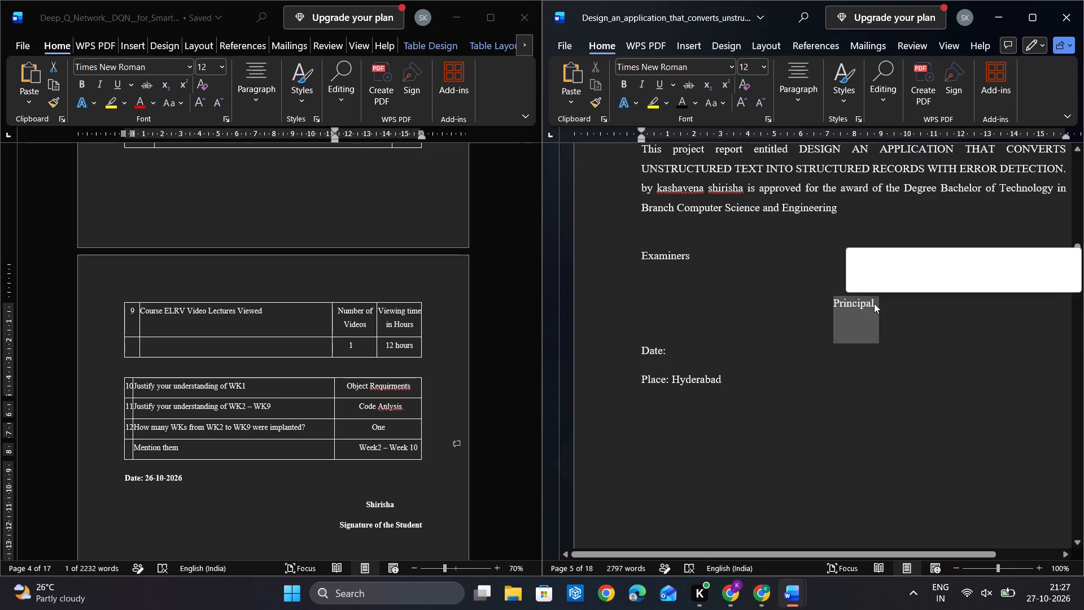
pyautogui.press('BackSpace')
# Enter the date 26-10-2026 directly after "Date:" on the approval page, above "Place: Hyderabad".
pyautogui.doubleClick(687, 319)
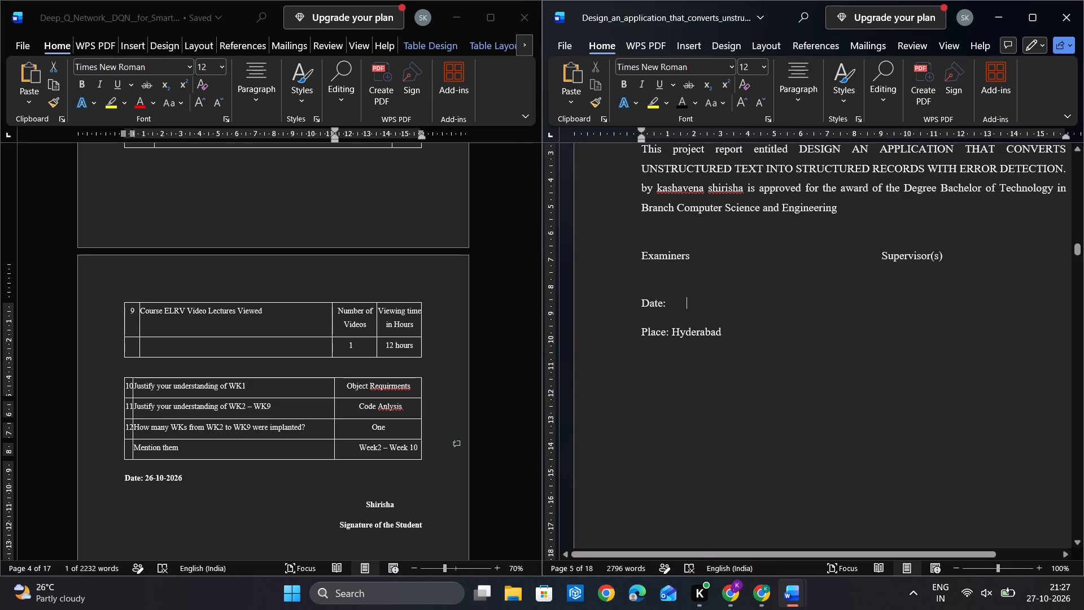
pyautogui.press('BackSpace')
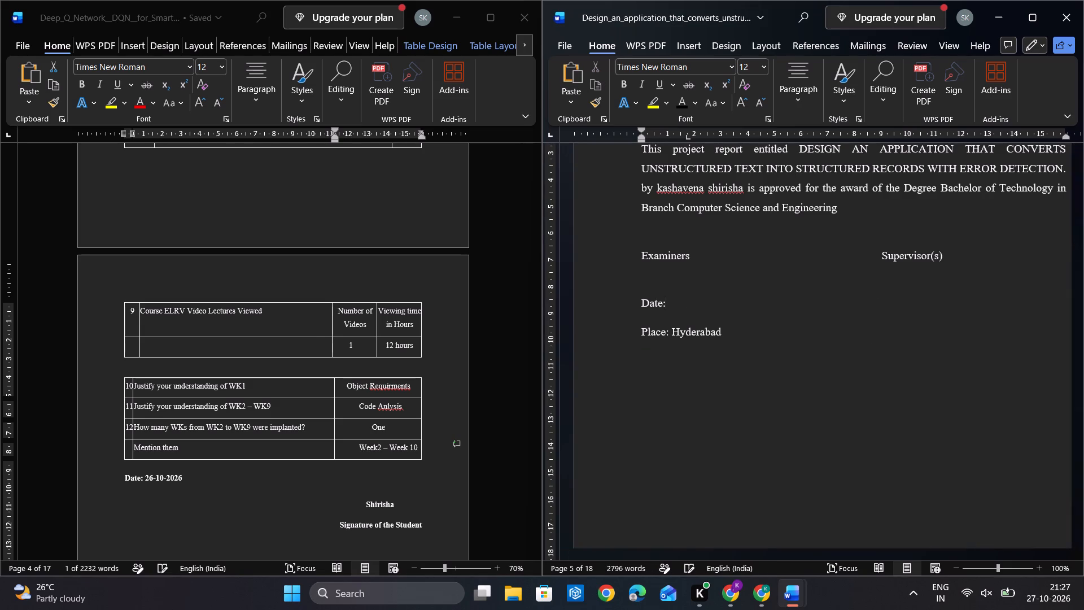
pyautogui.write('26-0')
pyautogui.press('6')
pyautogui.press('BackSpace')
pyautogui.press('BackSpace')
pyautogui.write('10-2026')
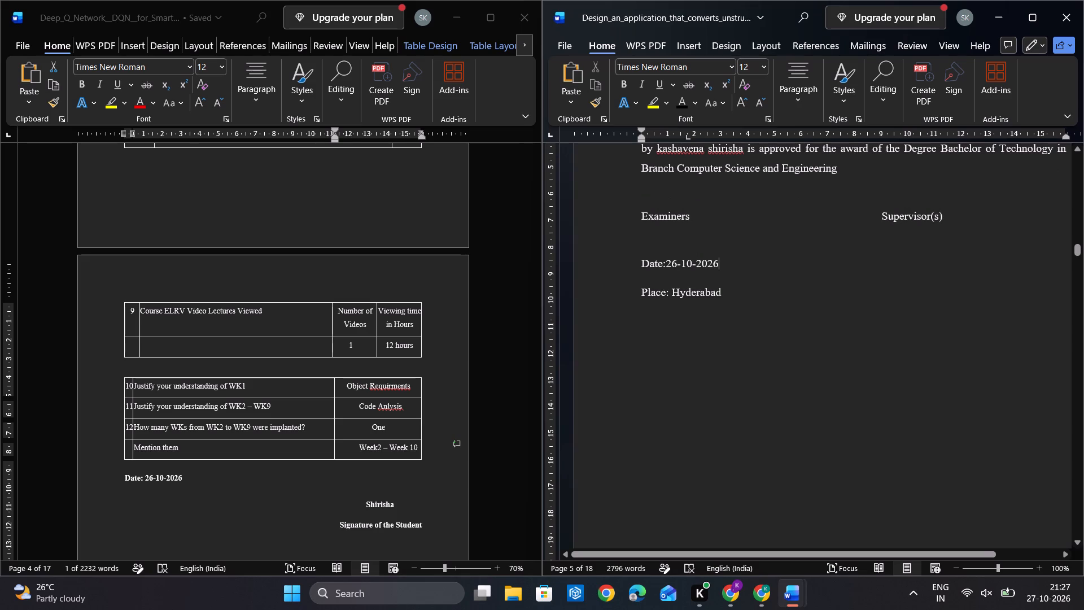
# Move "Supervisor(s)" on the approval page close to the right margin by adding spaces before it.
pyautogui.doubleClick(877, 214)
pyautogui.doubleClick(877, 214)
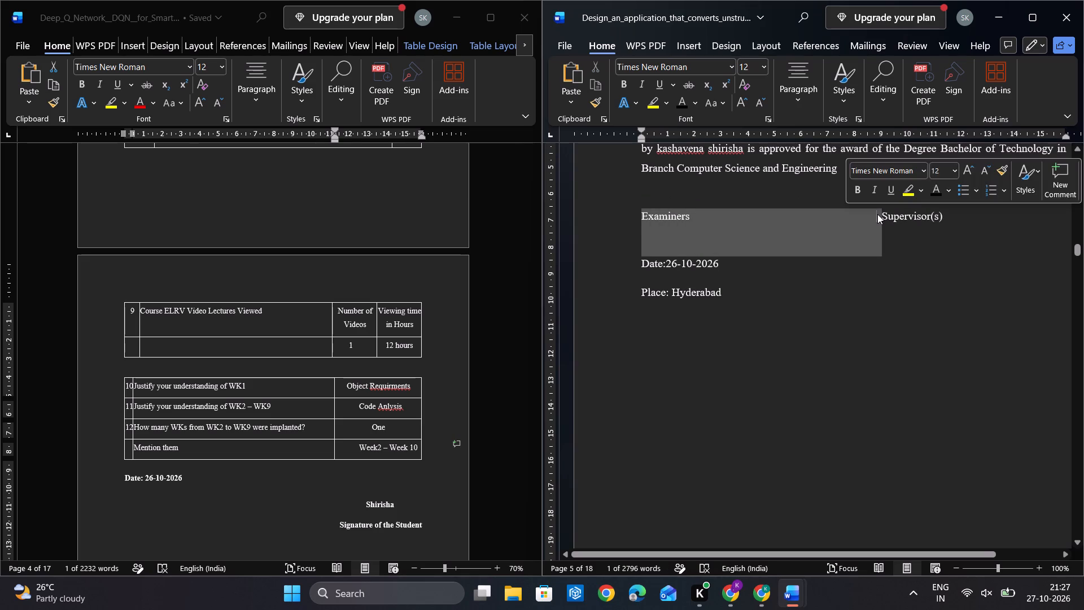
pyautogui.click(877, 214)
pyautogui.press('space')
pyautogui.press('space')
pyautogui.press('space')
pyautogui.press('space')
pyautogui.press('space')
pyautogui.press('space')
pyautogui.press('space')
pyautogui.press('space')
pyautogui.press('space')
pyautogui.press('space')
pyautogui.press('space')
pyautogui.press('space')
pyautogui.press('space')
pyautogui.press('space')
pyautogui.press('space')
pyautogui.press('space')
pyautogui.press('space')
pyautogui.press('space')
pyautogui.press('space')
pyautogui.press('space')
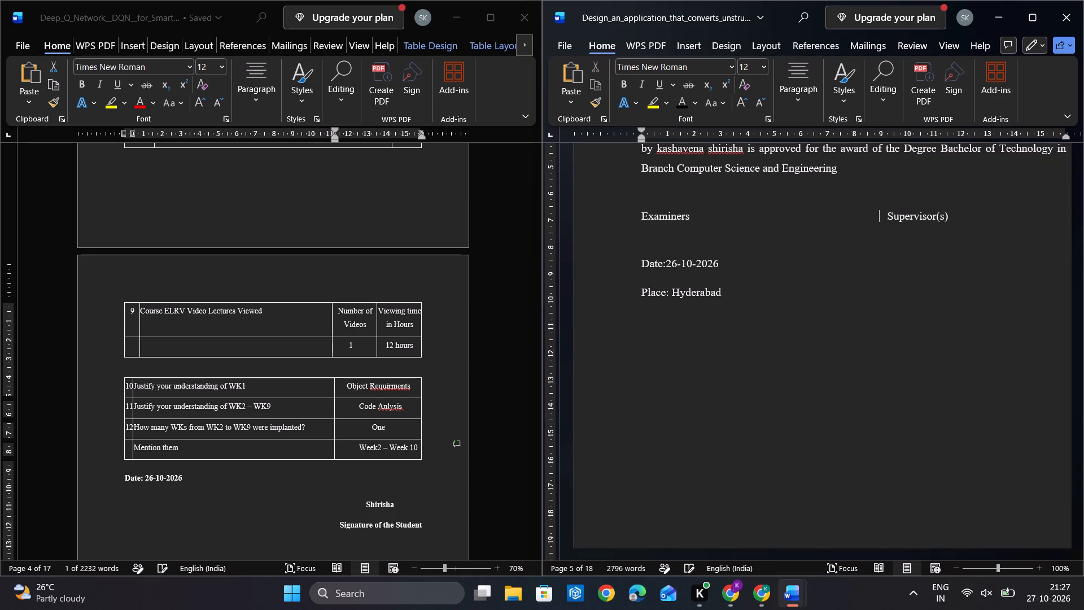
pyautogui.press('space')
# Delete the "ACKNOWLEDGEMENT" heading and all of its paragraphs.
pyautogui.scroll(-1, 877, 214)
pyautogui.scroll(-2, 814, 336)
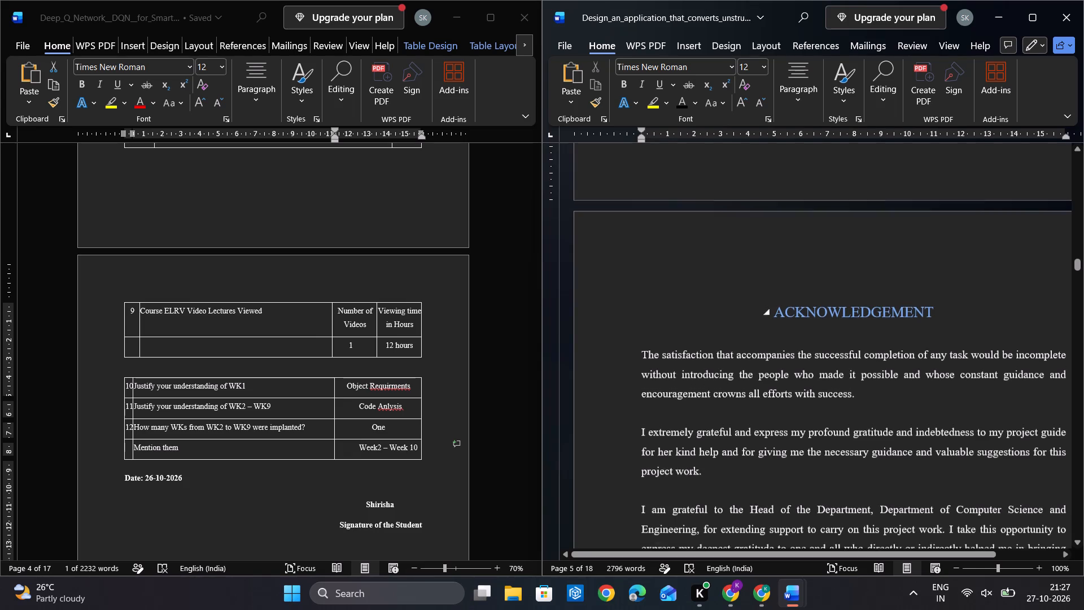
pyautogui.scroll(-1, 798, 323)
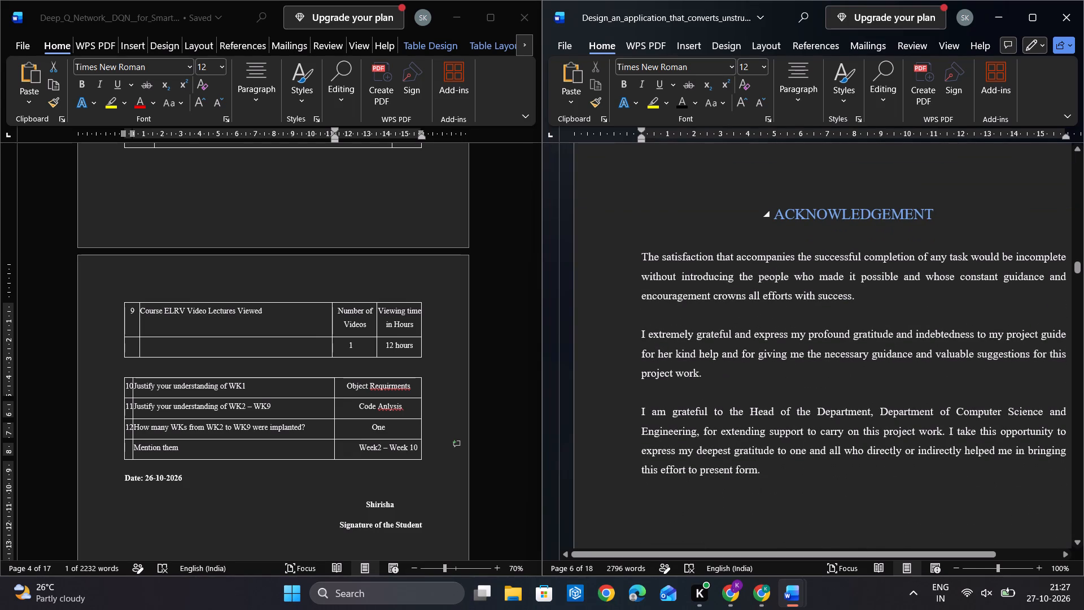
pyautogui.moveTo(780, 211); pyautogui.dragTo(780, 478)
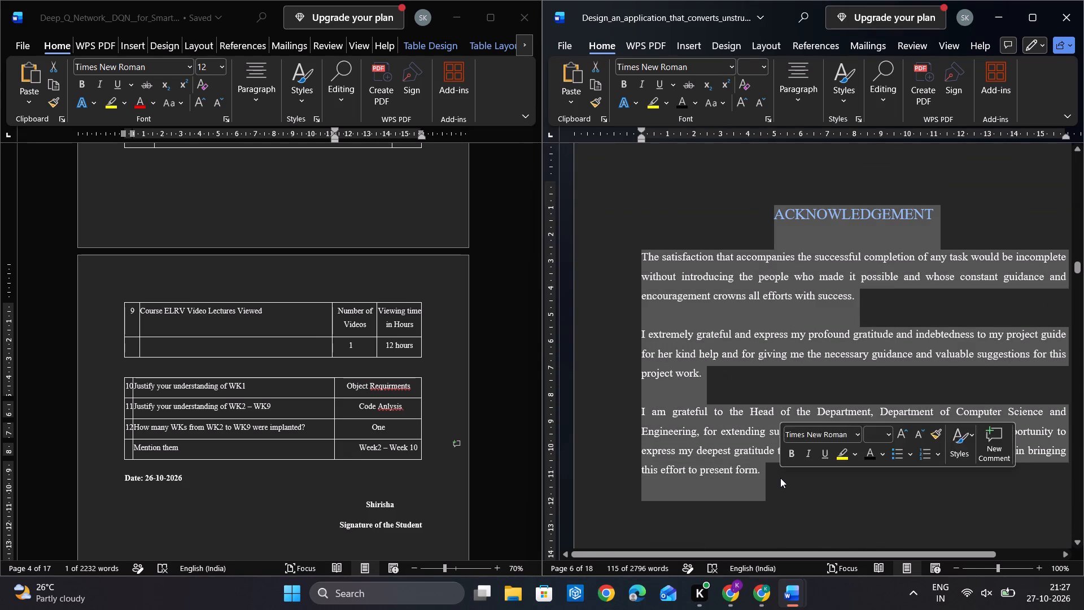
pyautogui.press('BackSpace')
# Remove the blank page left between the approval page and the table of contents.
pyautogui.scroll(5, 744, 374)
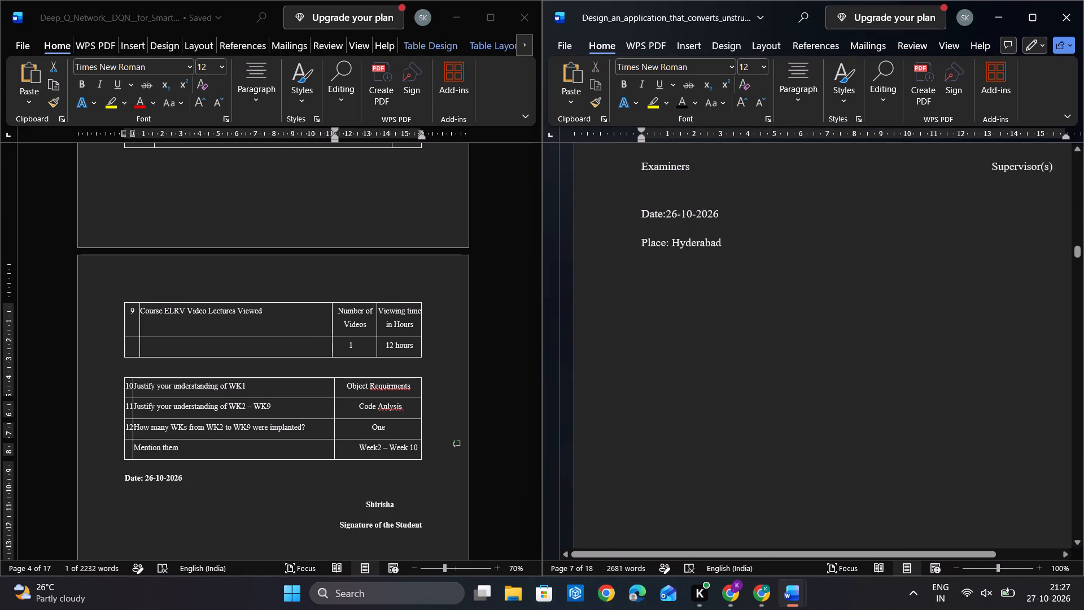
pyautogui.scroll(-3, 728, 304)
pyautogui.click(688, 228)
pyautogui.moveTo(688, 228); pyautogui.dragTo(689, 271)
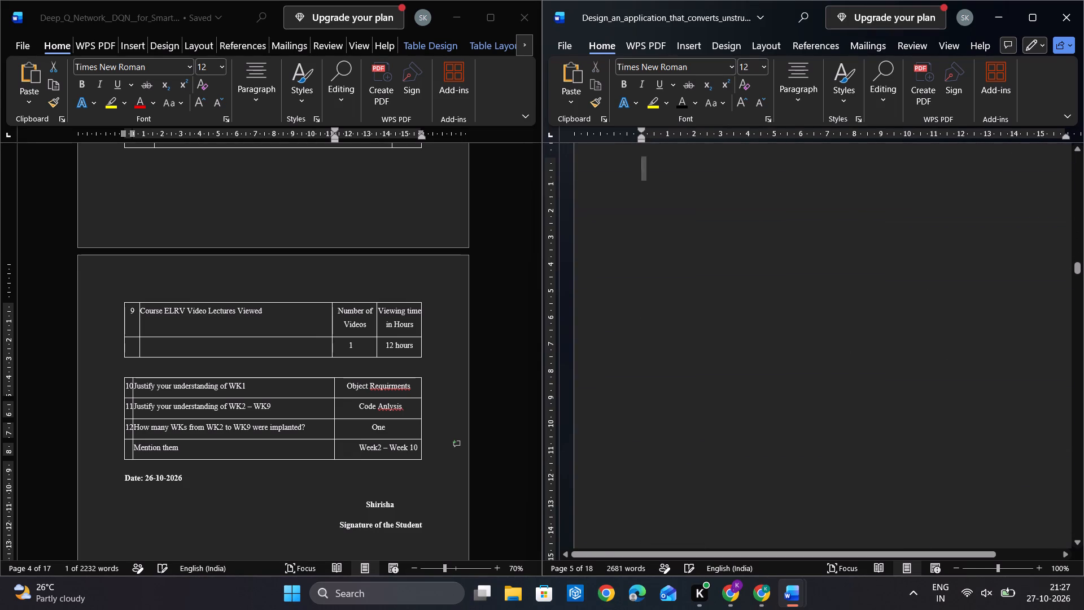
pyautogui.moveTo(689, 271); pyautogui.dragTo(689, 277)
pyautogui.press('BackSpace')
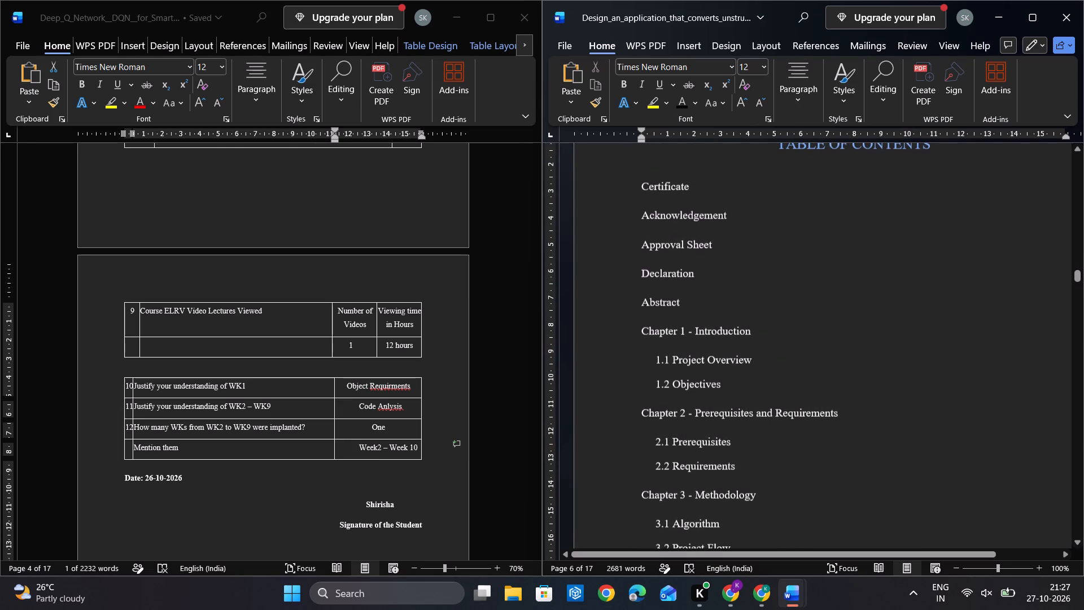
# Change the font colour of the "TABLE OF CONTENTS" heading to black.
pyautogui.scroll(1, 878, 186)
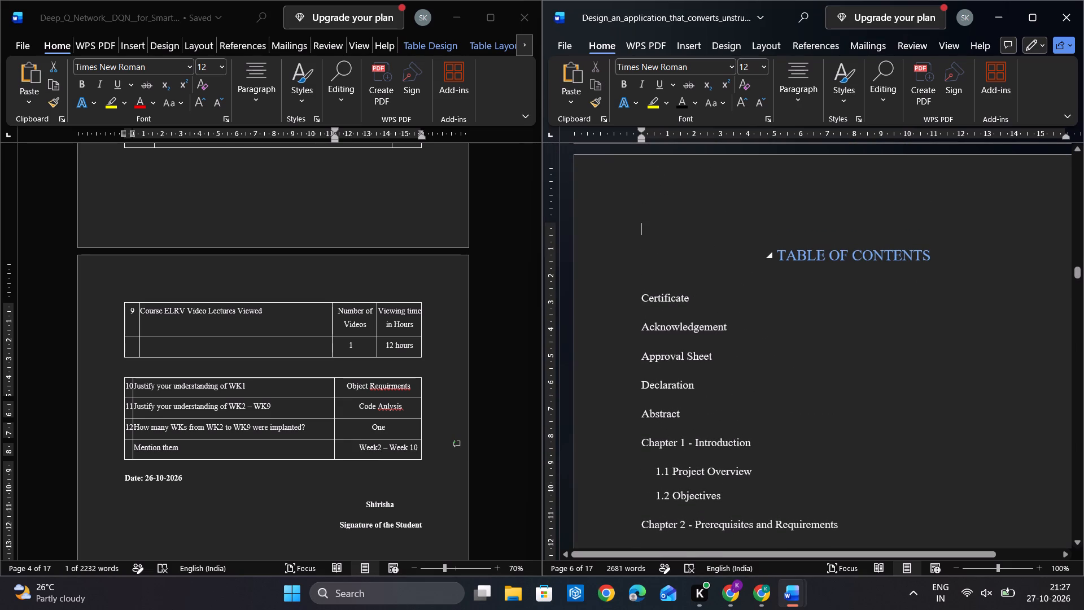
pyautogui.moveTo(938, 250); pyautogui.dragTo(770, 255)
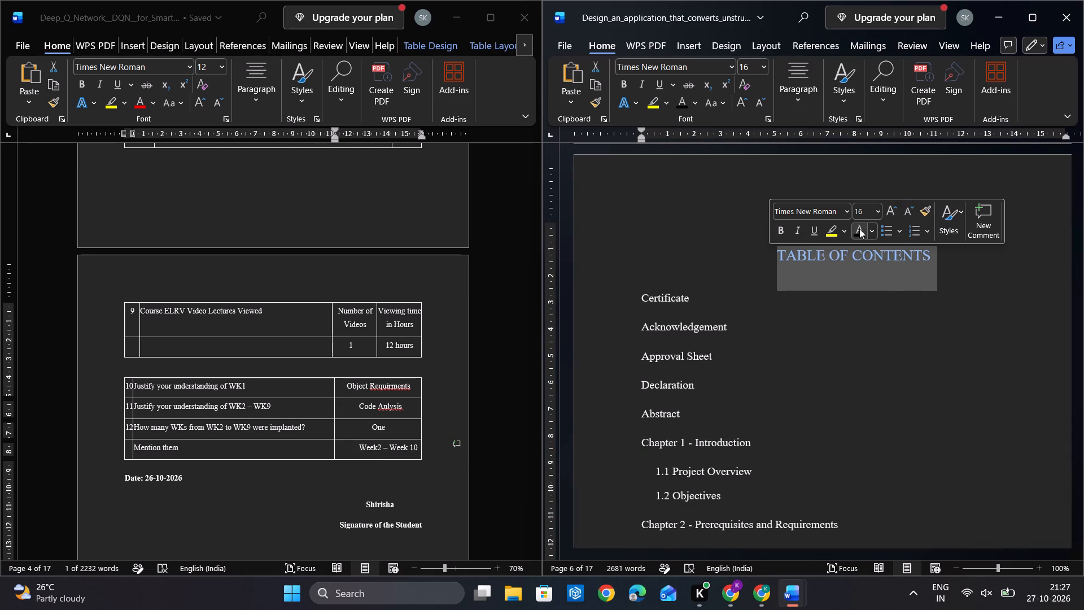
pyautogui.click(861, 233)
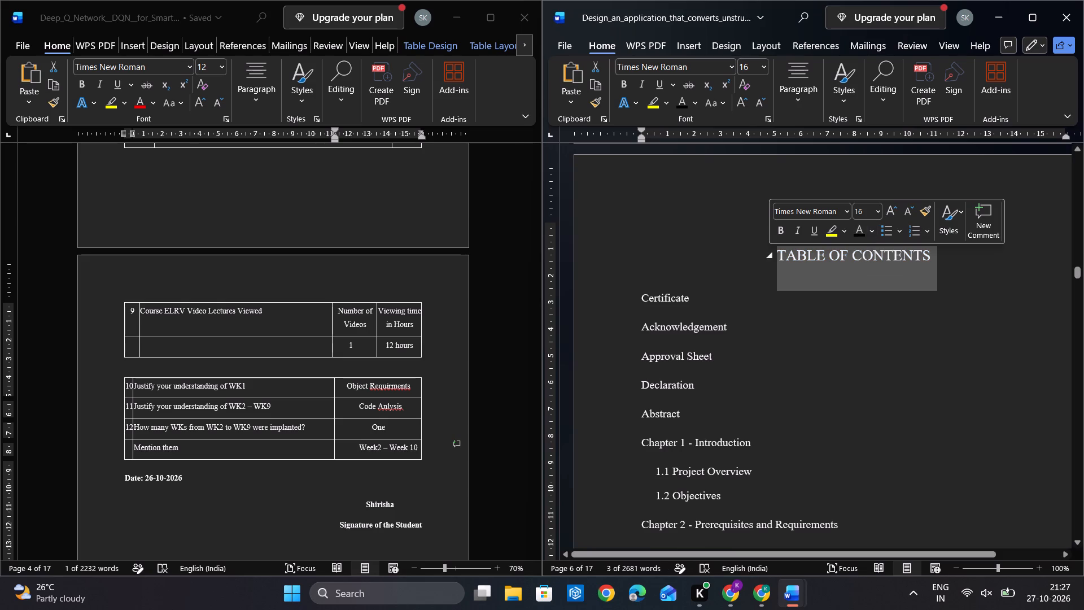
pyautogui.click(852, 400)
# Delete the institute logo above the "DECLARATION" heading.
pyautogui.scroll(-4, 852, 400)
pyautogui.scroll(1, 852, 400)
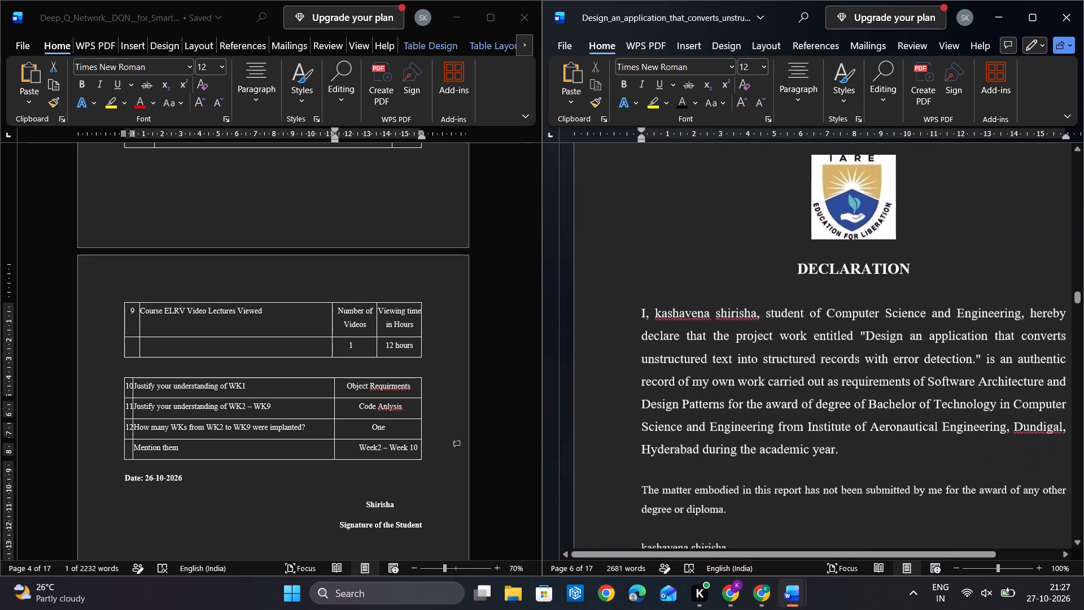
pyautogui.scroll(-1, 852, 400)
pyautogui.scroll(1, 852, 400)
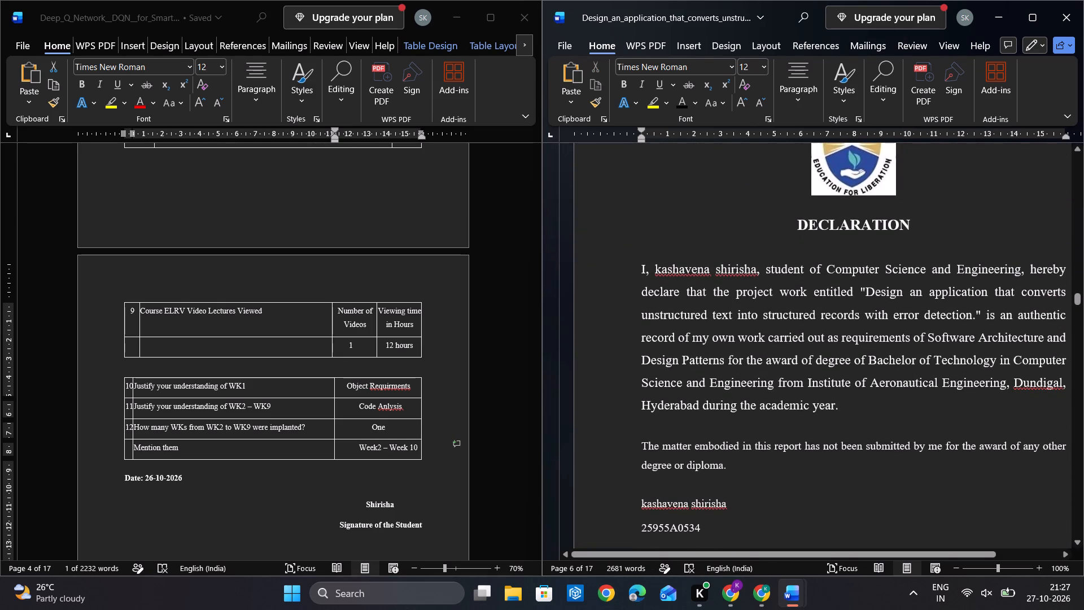
pyautogui.click(840, 176)
pyautogui.press('BackSpace')
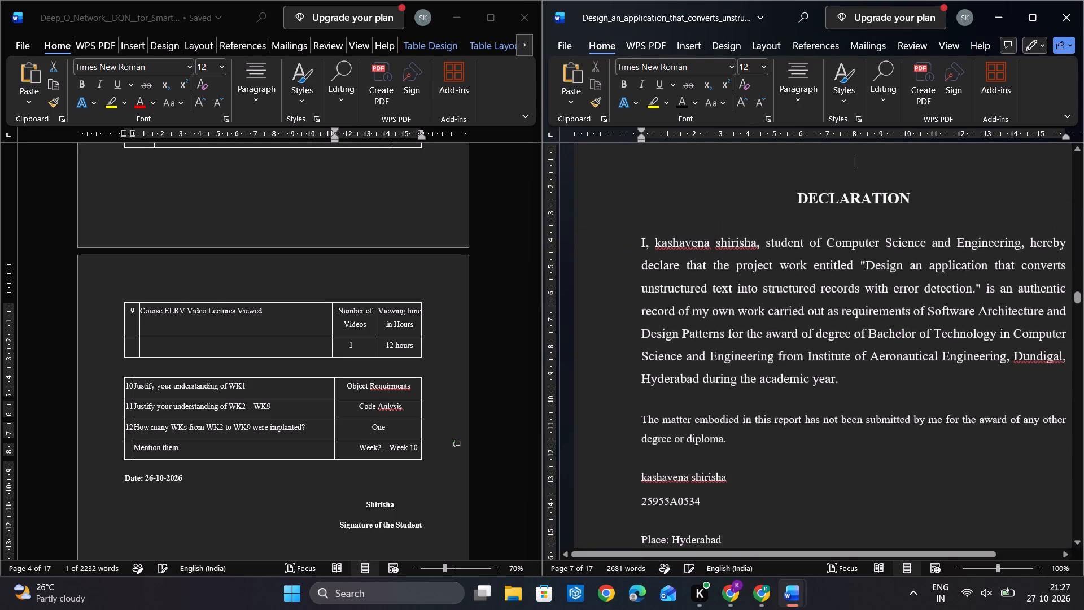
# In the declaration's opening paragraph, shorten the student's surname to the initial K and capitalise the first name.
pyautogui.click(719, 243)
pyautogui.press('BackSpace')
pyautogui.press('BackSpace')
pyautogui.press('BackSpace')
pyautogui.press('BackSpace')
pyautogui.press('BackSpace')
pyautogui.press('BackSpace')
pyautogui.press('BackSpace')
pyautogui.press('BackSpace')
pyautogui.press('BackSpace')
pyautogui.press('BackSpace')
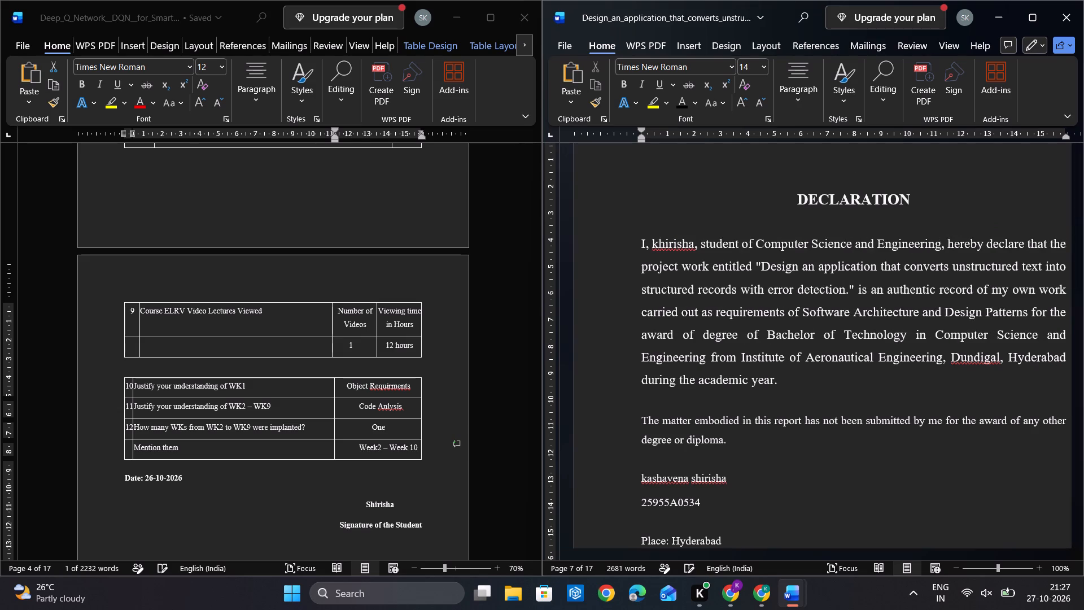
pyautogui.press('BackSpace')
pyautogui.write('K S')
# On the declaration's name line above the roll number, shorten the surname to the initial K and capitalise the first name.
pyautogui.scroll(-1, 837, 272)
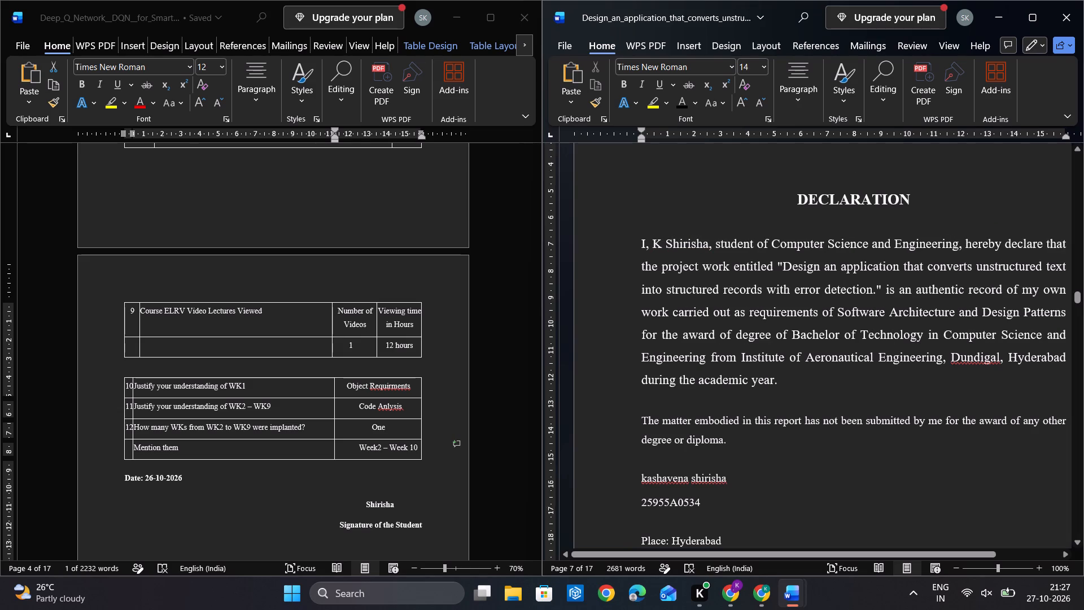
pyautogui.scroll(-1, 837, 272)
pyautogui.click(837, 272)
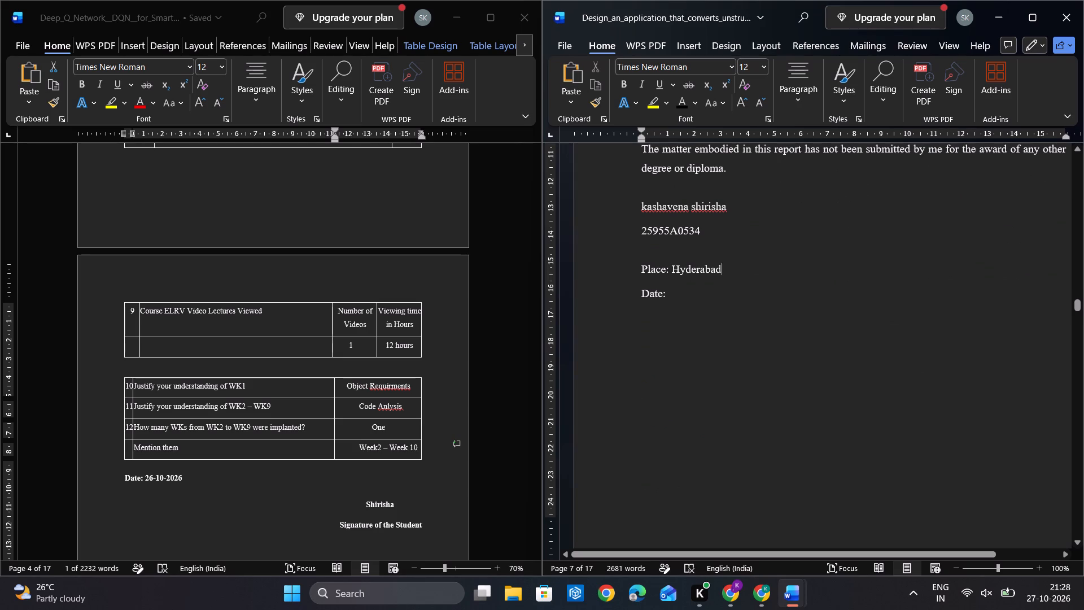
pyautogui.click(696, 203)
pyautogui.press('BackSpace')
pyautogui.press('BackSpace')
pyautogui.press('BackSpace')
pyautogui.press('BackSpace')
pyautogui.press('BackSpace')
pyautogui.press('BackSpace')
pyautogui.press('BackSpace')
pyautogui.press('BackSpace')
pyautogui.press('BackSpace')
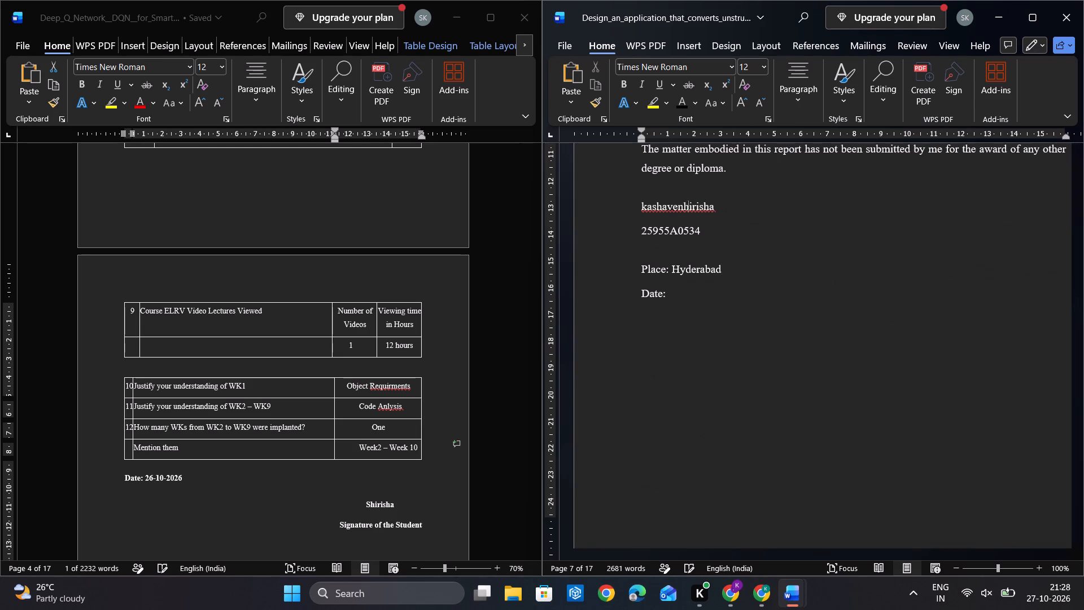
pyautogui.press('BackSpace')
pyautogui.press('BackSpace')
pyautogui.write('K S')
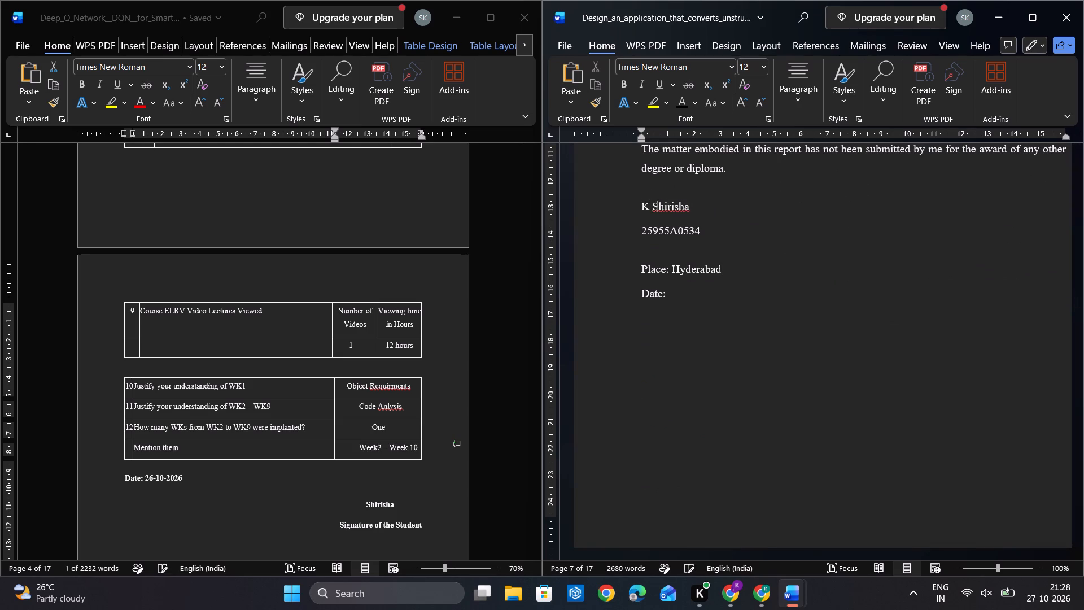
# Enter the date 26-10-2026 directly after "Date:" on the declaration page, below "Place: Hyderabad".
pyautogui.click(679, 294)
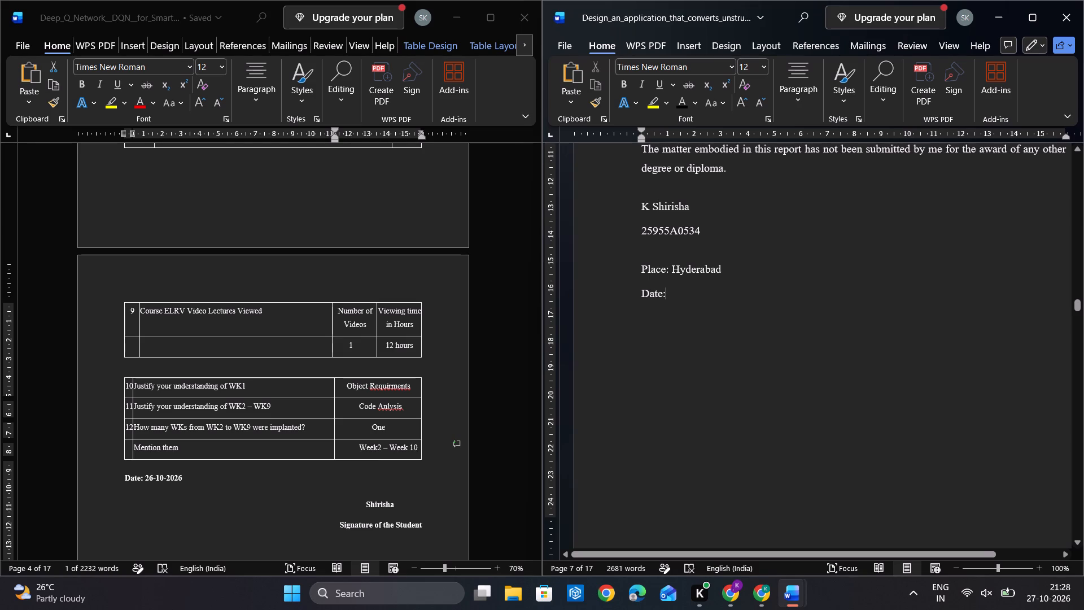
pyautogui.press('2')
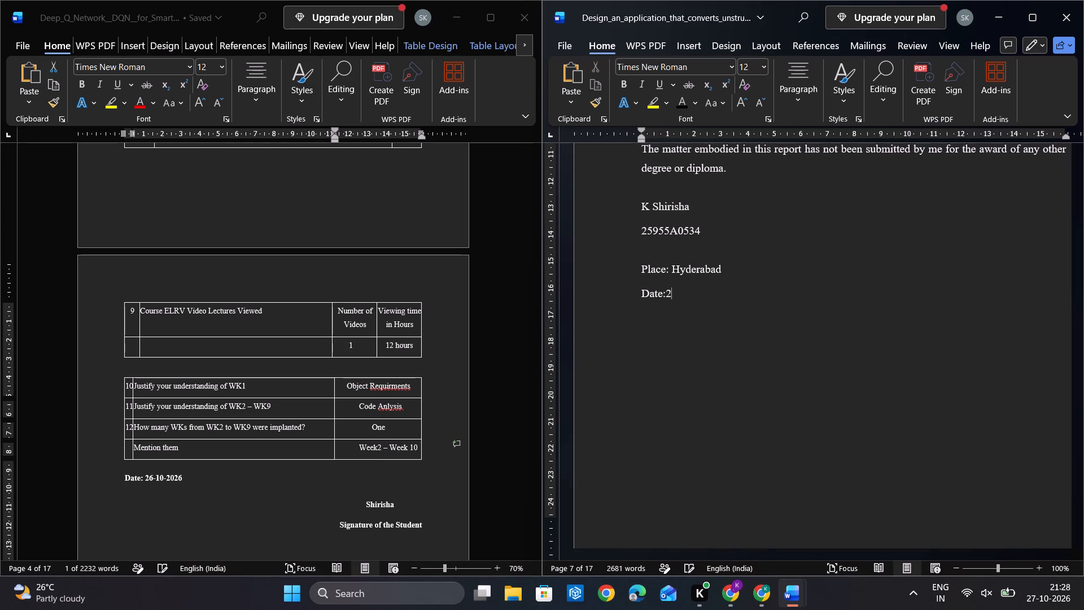
pyautogui.write('6-0')
pyautogui.press('BackSpace')
pyautogui.write('10')
pyautogui.write('-2')
pyautogui.write('026')
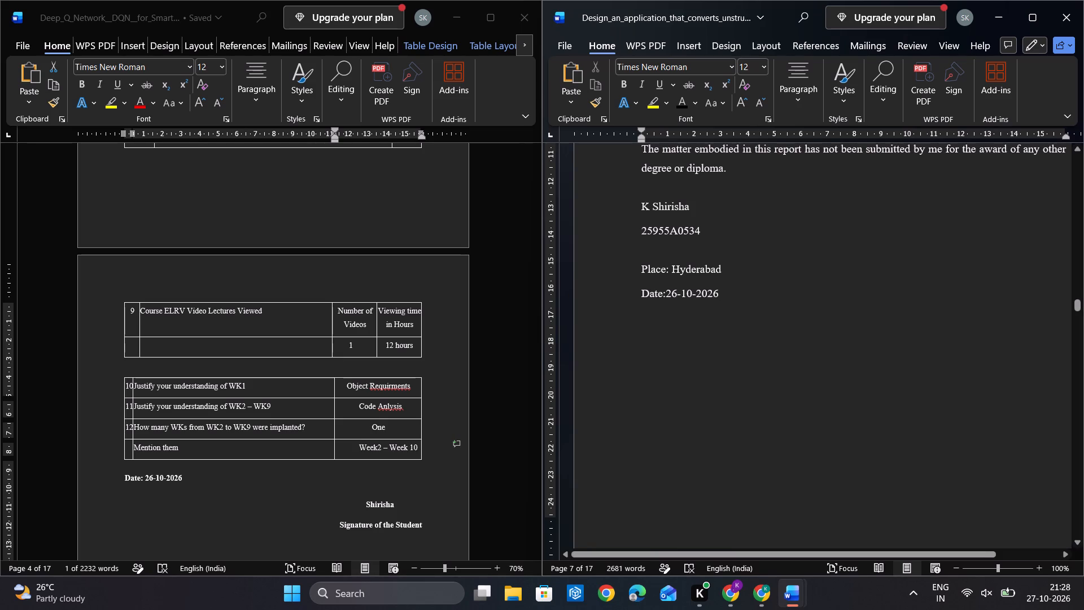
# Change the font colour of the "ABSTRACT" heading to black.
pyautogui.scroll(-5, 818, 251)
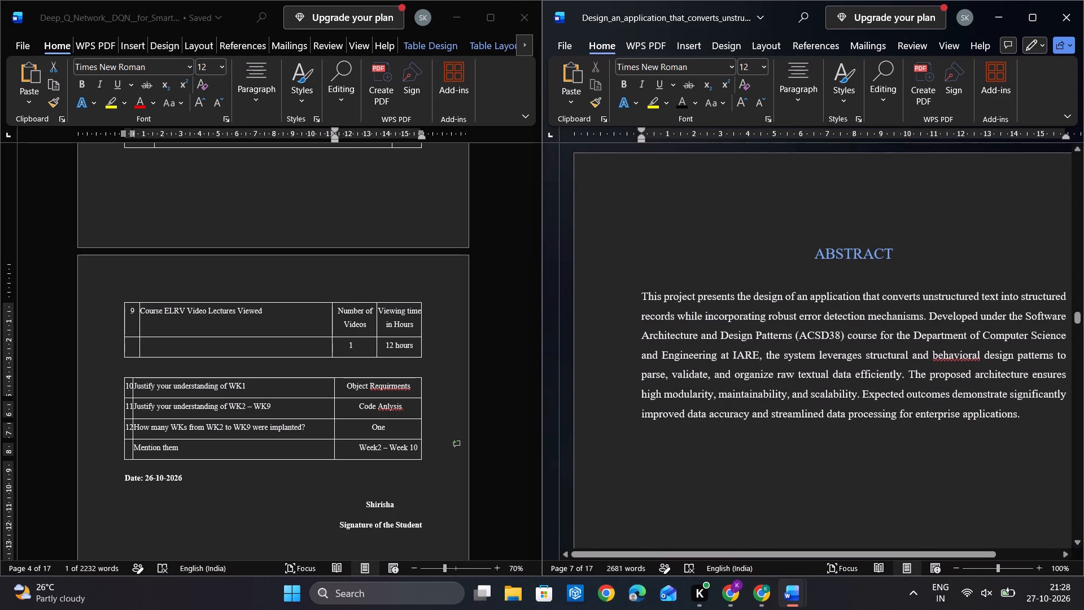
pyautogui.moveTo(898, 247); pyautogui.dragTo(802, 258)
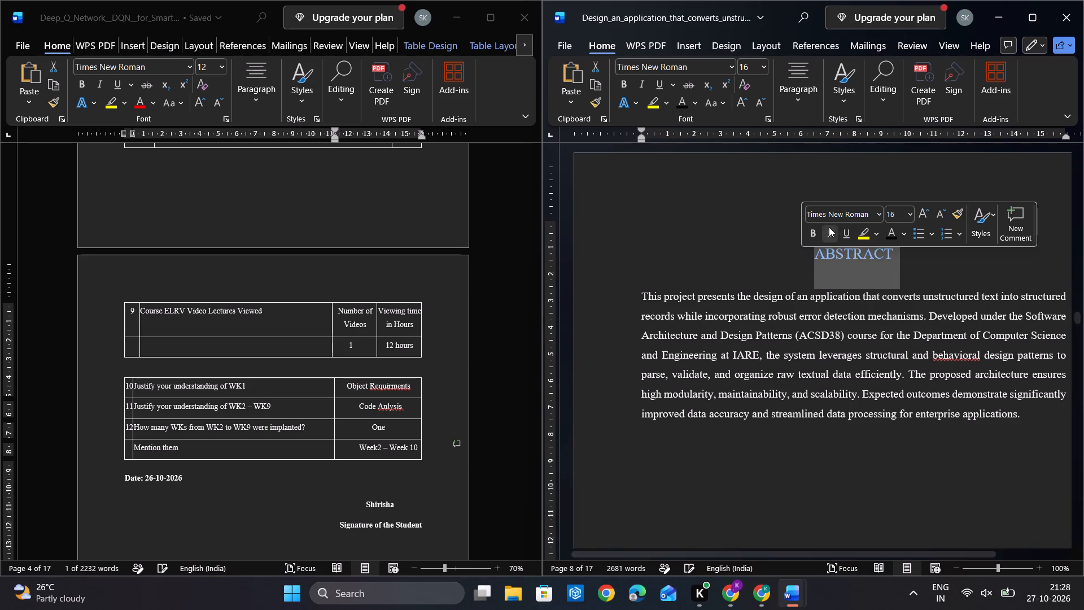
pyautogui.click(899, 229)
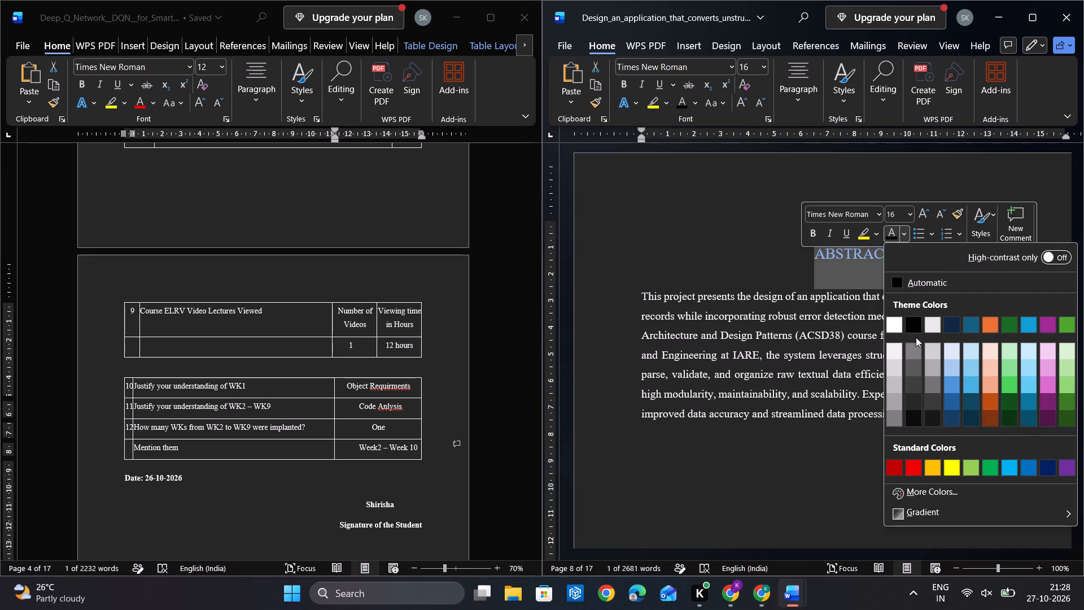
pyautogui.click(915, 321)
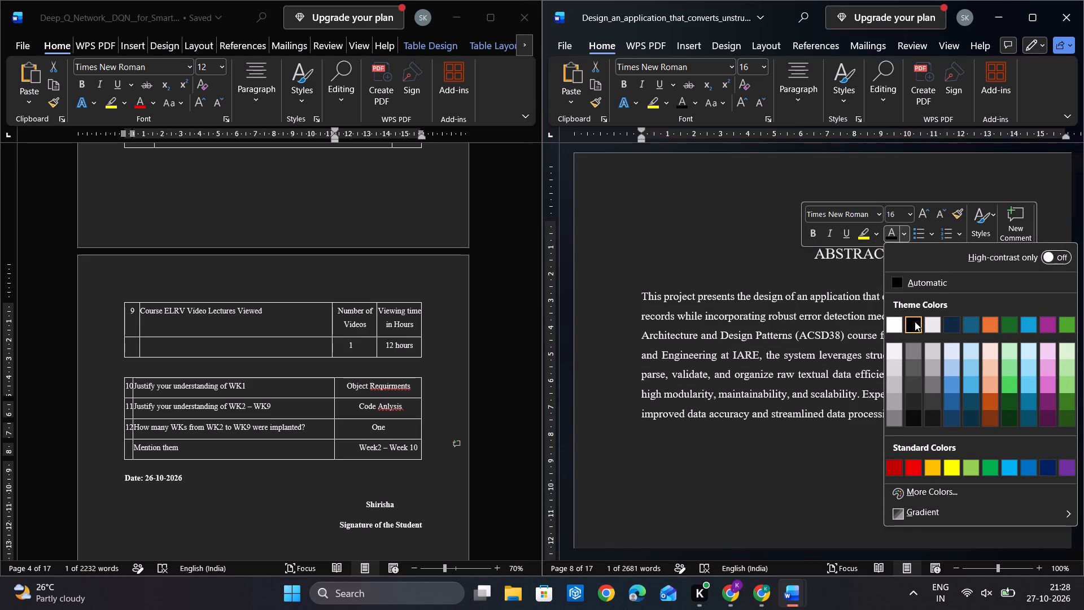
# Change the Chapter 1 headings to black: "CHAPTER 1", "INTRODUCTION", "1.1 Project Overview" and "1.2 Objectives".
pyautogui.scroll(-4, 834, 386)
pyautogui.scroll(2, 834, 386)
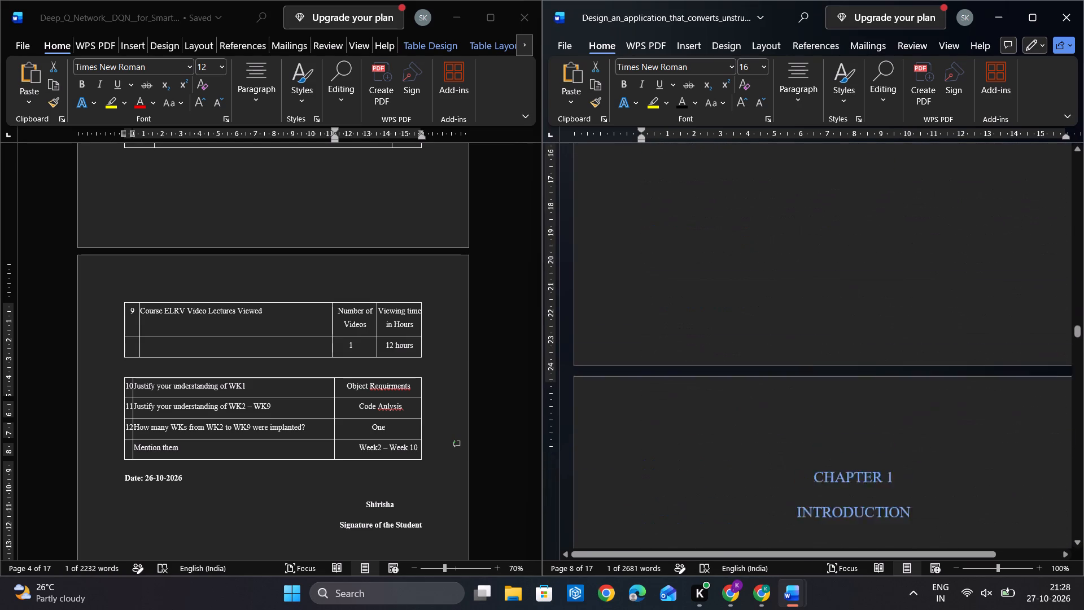
pyautogui.scroll(4, 834, 386)
pyautogui.scroll(-1, 834, 386)
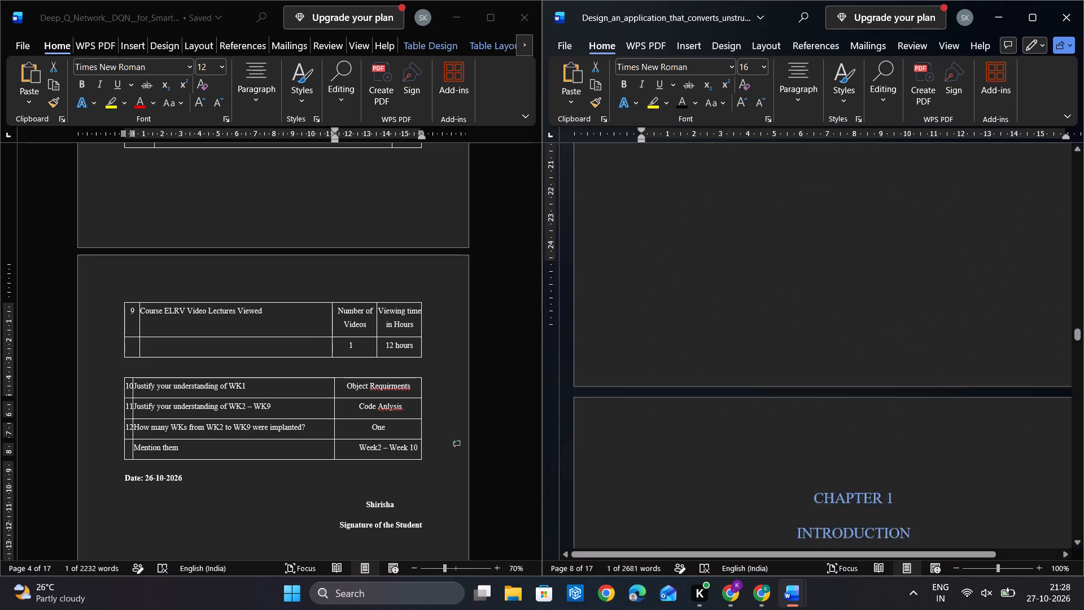
pyautogui.scroll(-1, 834, 386)
pyautogui.moveTo(815, 251); pyautogui.dragTo(819, 254)
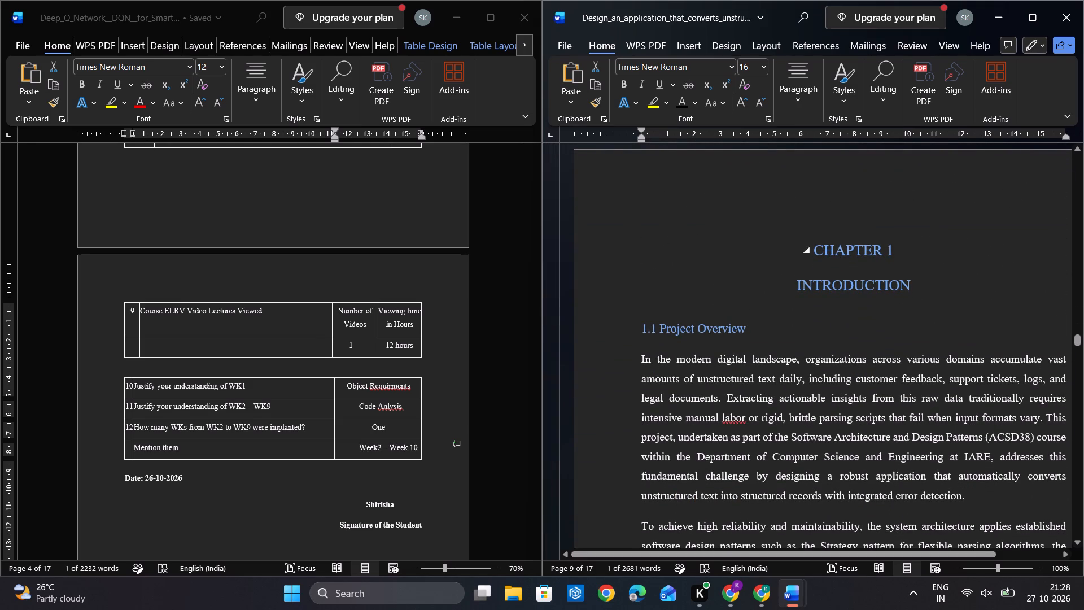
pyautogui.moveTo(819, 254); pyautogui.dragTo(792, 339)
pyautogui.click(883, 312)
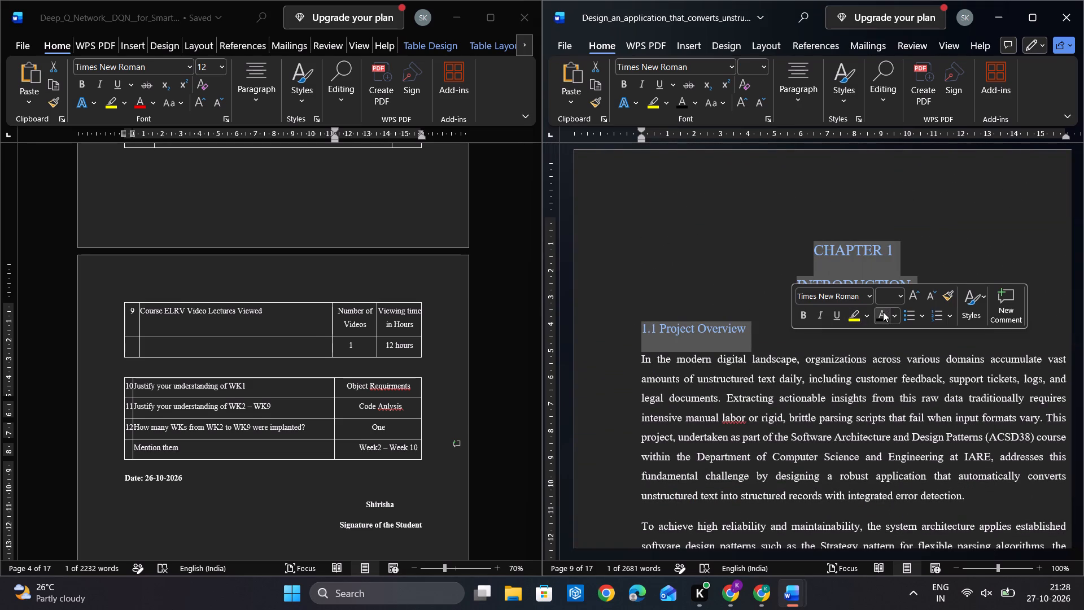
pyautogui.click(719, 218)
pyautogui.scroll(-1, 719, 218)
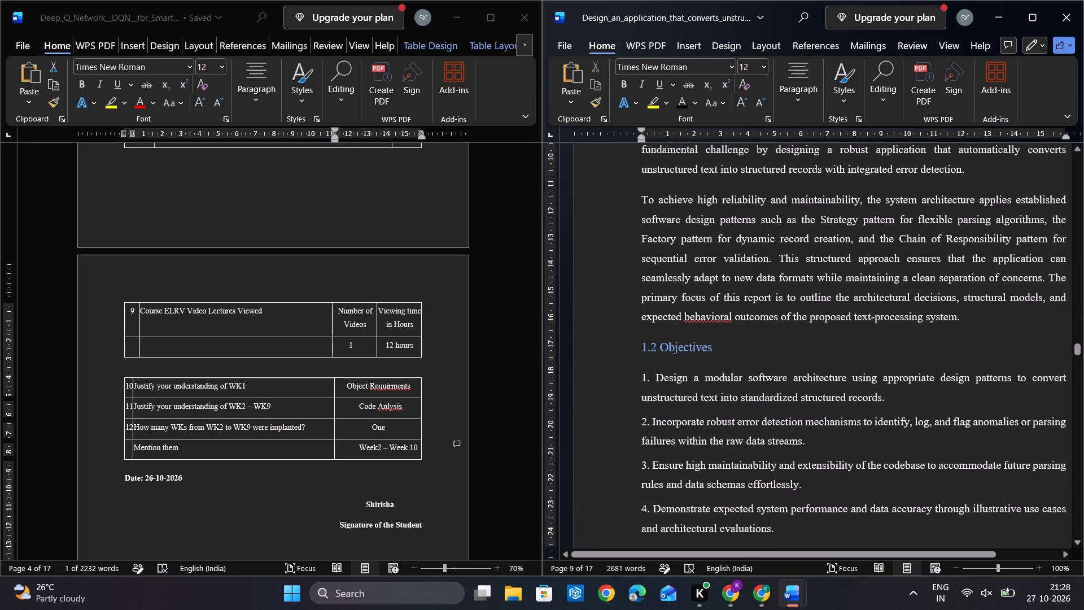
pyautogui.moveTo(711, 347); pyautogui.dragTo(644, 348)
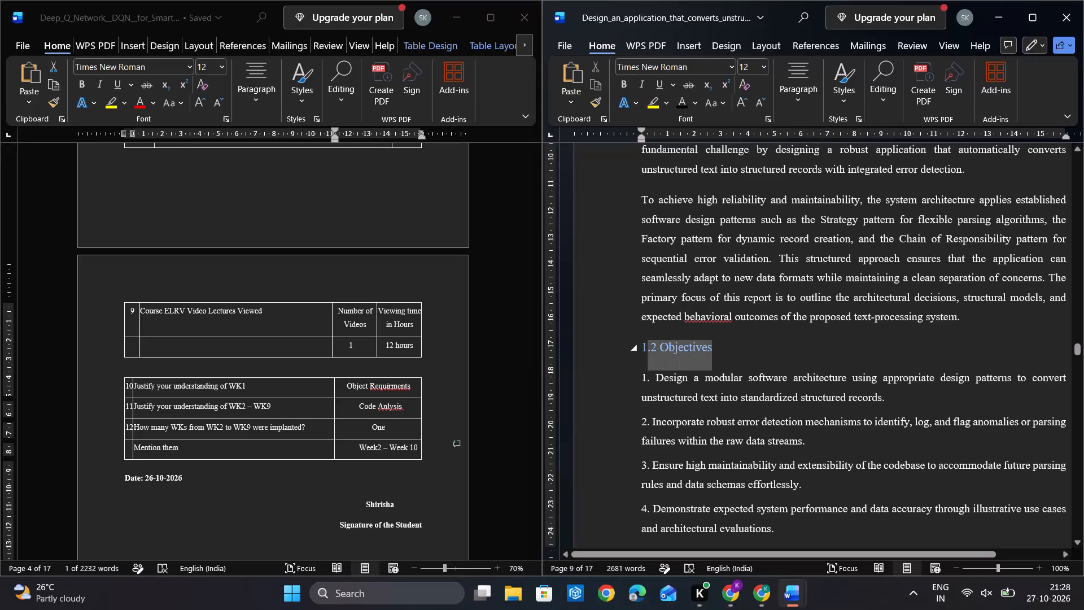
pyautogui.moveTo(644, 348); pyautogui.dragTo(641, 348)
pyautogui.click(729, 322)
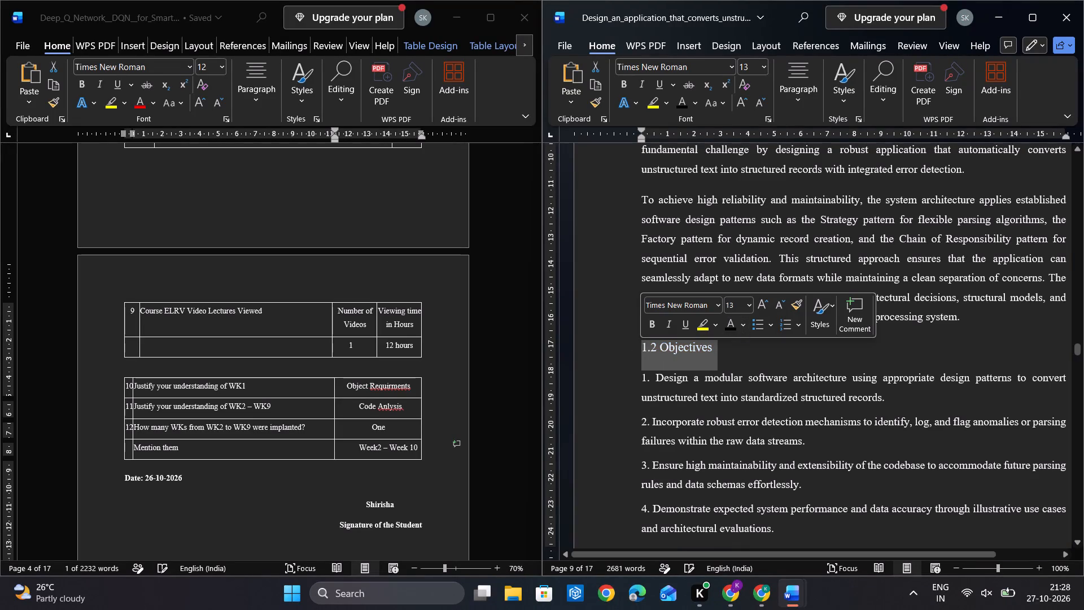
# Change the Chapter 2 headings to black: the chapter number and title, 2.1 Prerequisites, 2.2 Hardware Requirements and 2.3 Software Requirements.
pyautogui.scroll(-2, 740, 425)
pyautogui.moveTo(815, 251); pyautogui.dragTo(812, 329)
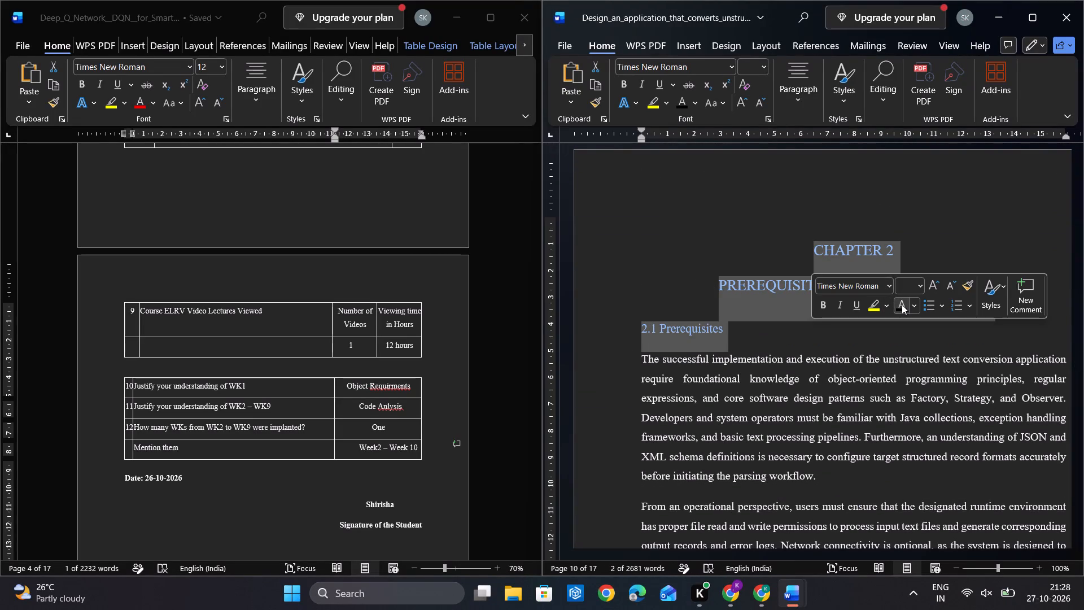
pyautogui.click(902, 304)
pyautogui.scroll(-2, 875, 489)
pyautogui.scroll(1, 875, 489)
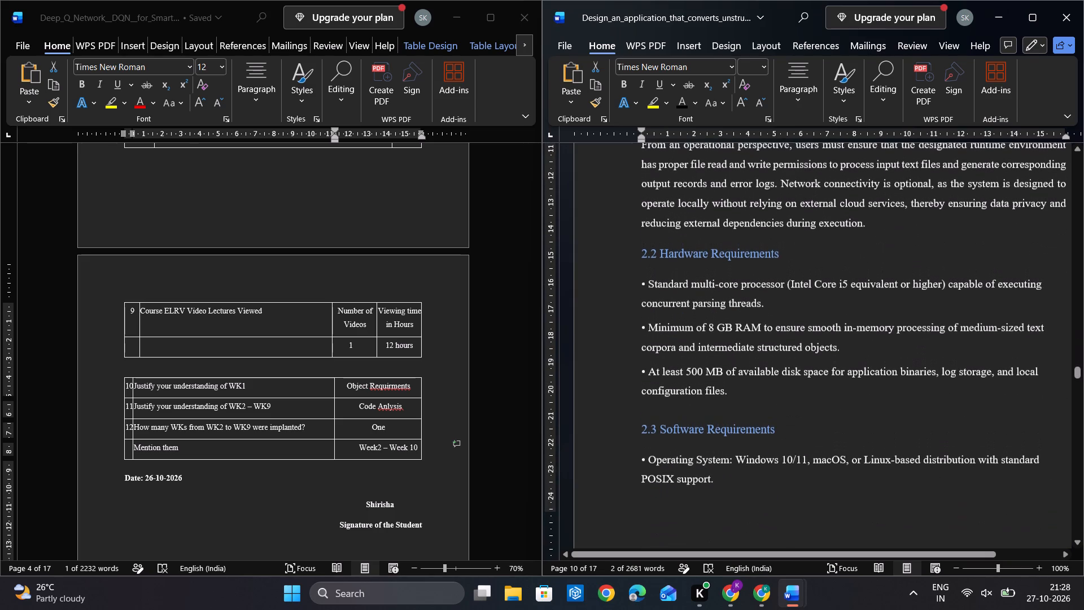
pyautogui.moveTo(778, 258); pyautogui.dragTo(708, 251)
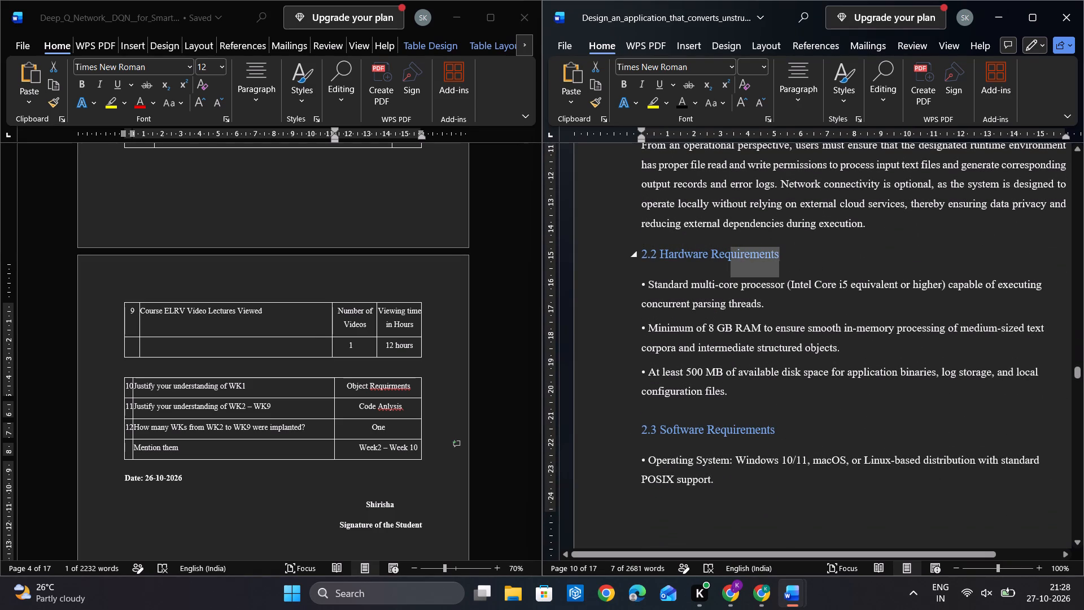
pyautogui.moveTo(708, 251); pyautogui.dragTo(627, 259)
pyautogui.click(713, 239)
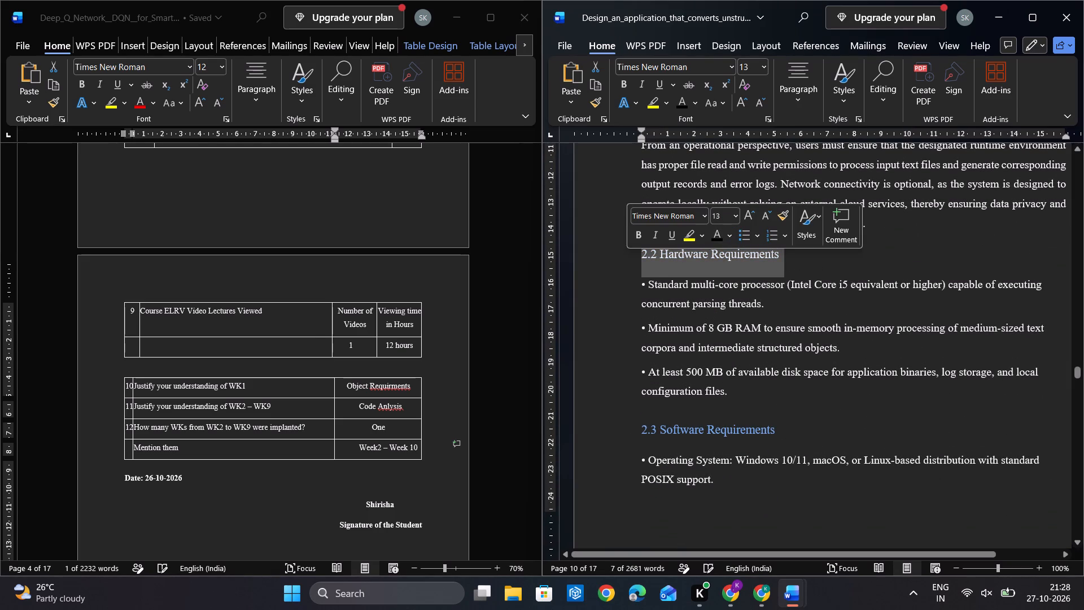
pyautogui.moveTo(783, 430); pyautogui.dragTo(640, 420)
pyautogui.click(730, 402)
# Change "CHAPTER 3", "METHODOLOGY", "3.1 Algorithm" and "3.2 Project Flow" to black.
pyautogui.scroll(-1, 777, 487)
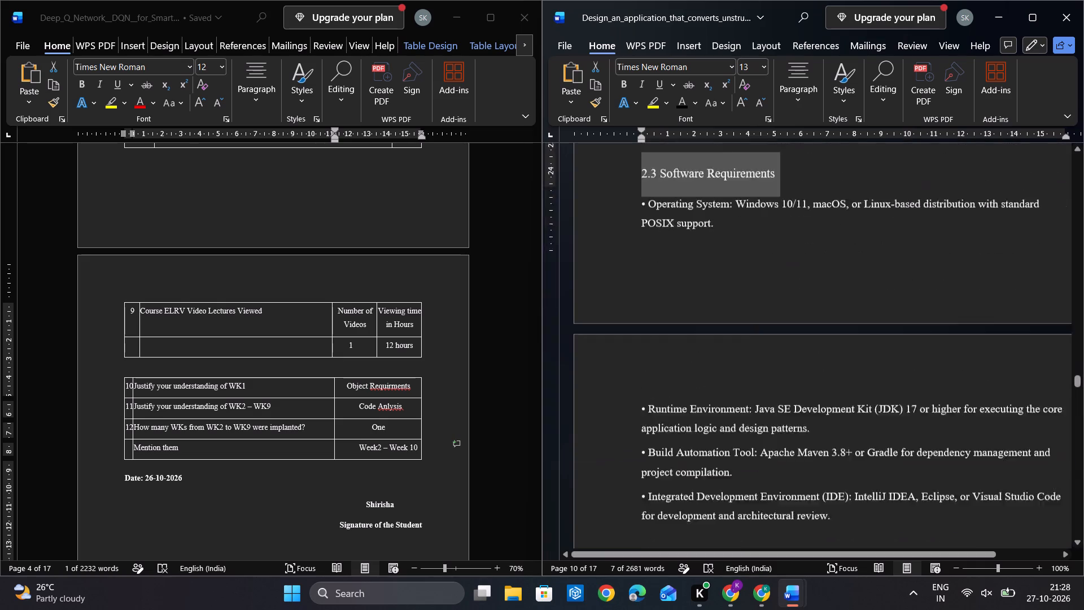
pyautogui.scroll(-3, 777, 487)
pyautogui.scroll(1, 777, 487)
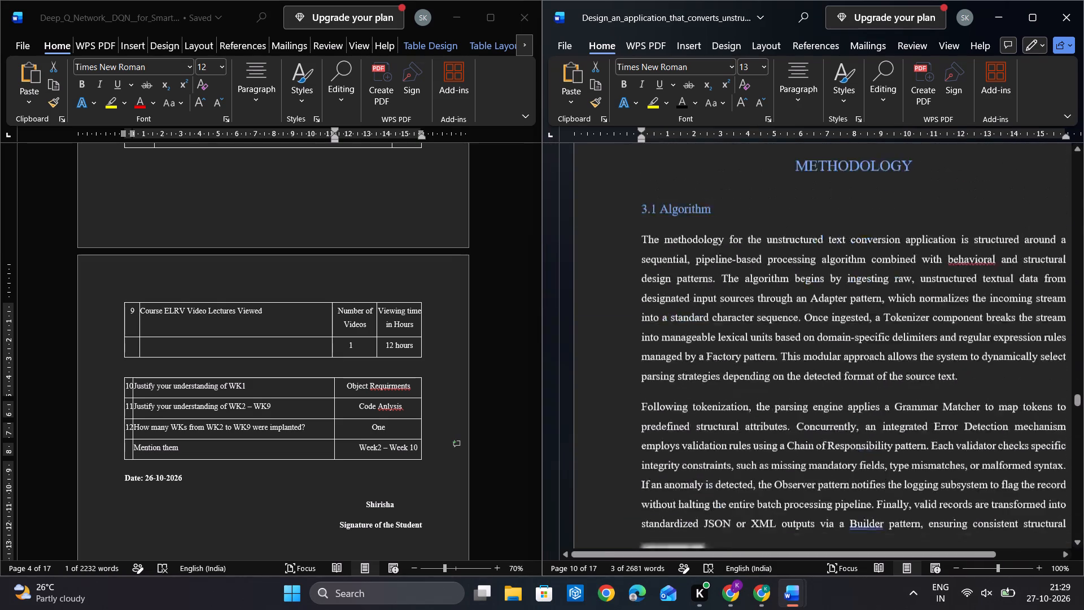
pyautogui.scroll(-1, 777, 487)
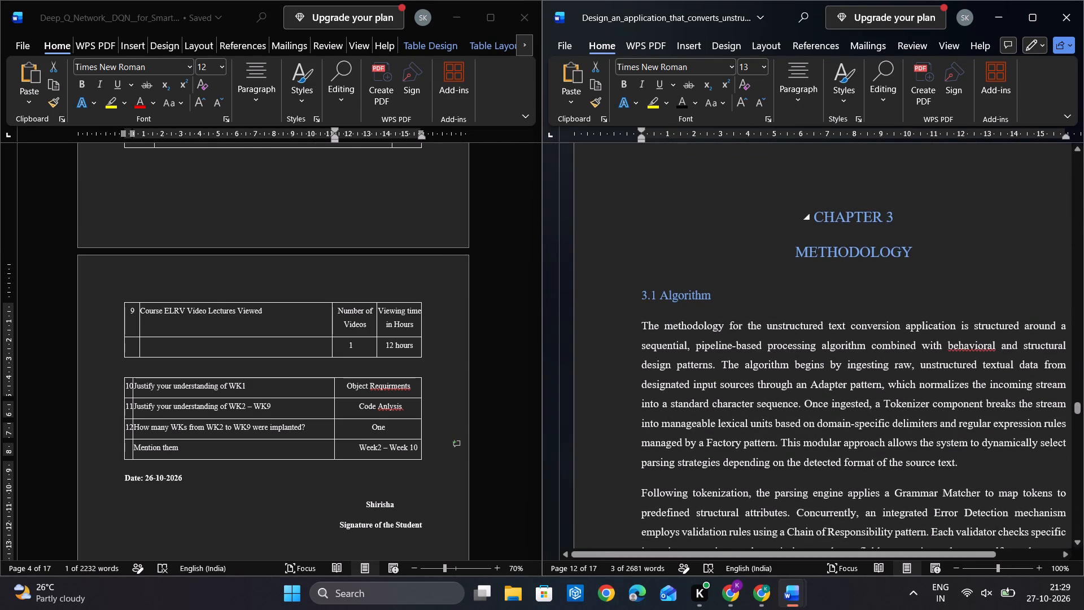
pyautogui.moveTo(815, 213); pyautogui.dragTo(741, 294)
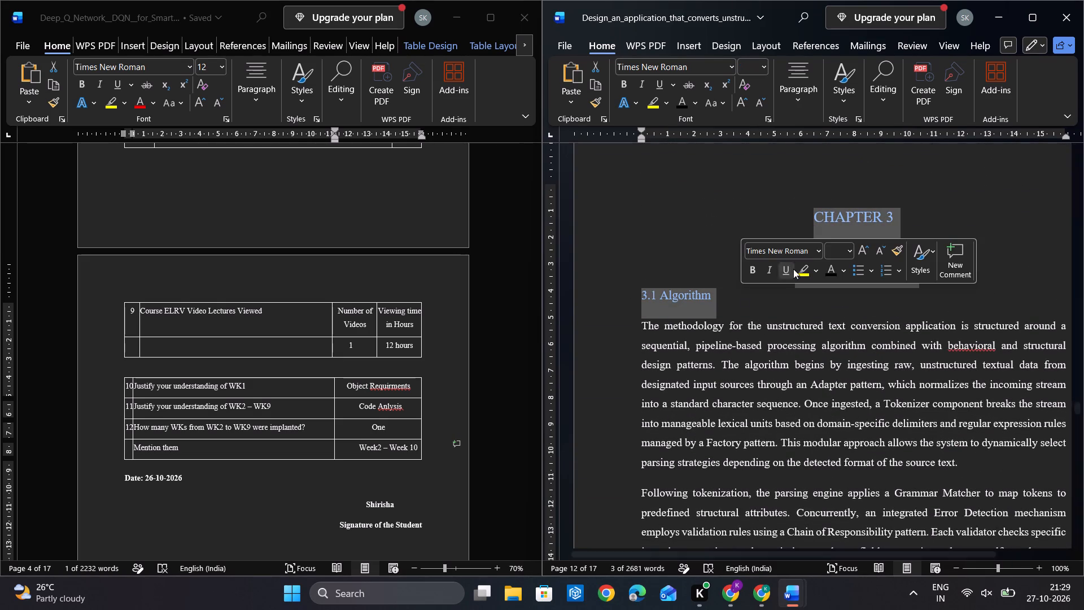
pyautogui.click(829, 267)
pyautogui.scroll(-1, 793, 353)
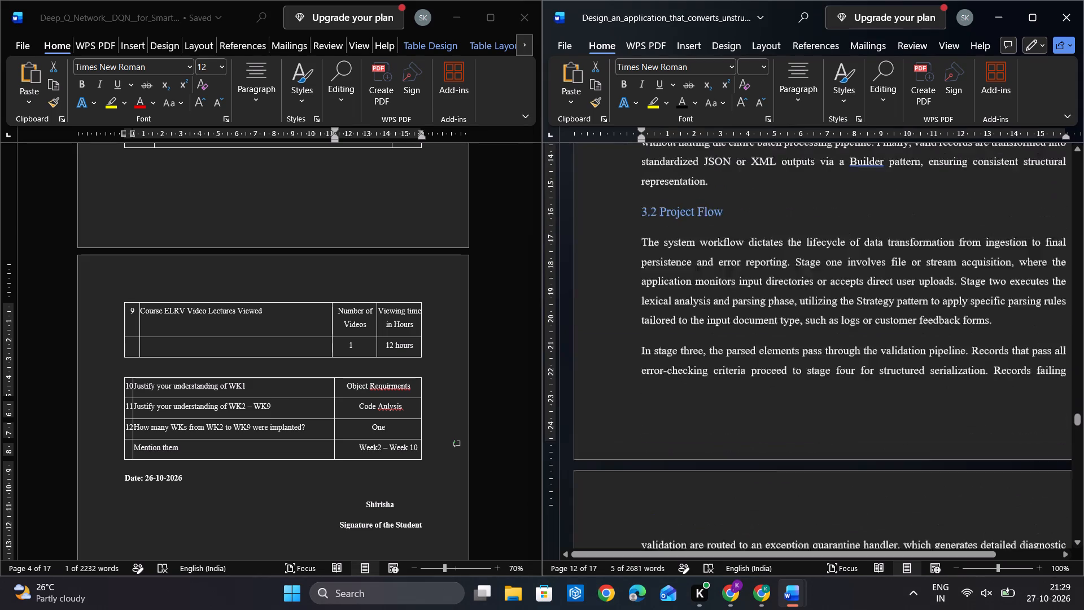
pyautogui.moveTo(724, 264); pyautogui.dragTo(632, 267)
pyautogui.click(719, 246)
# Change the "3.3 Implementation" and "3.4 Technology Used" headings to black.
pyautogui.scroll(-2, 738, 362)
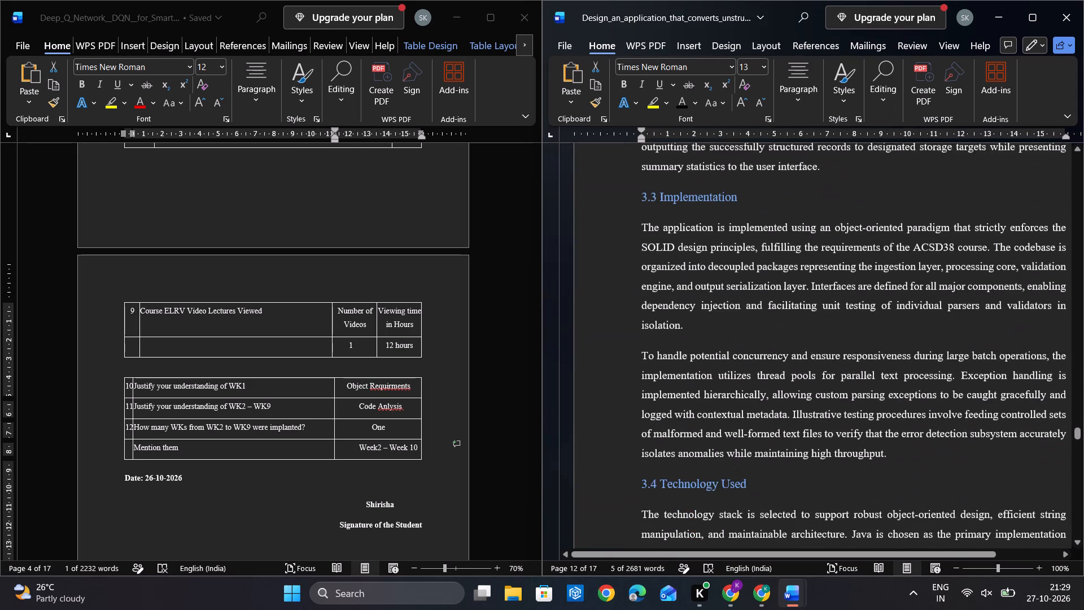
pyautogui.moveTo(739, 184); pyautogui.dragTo(624, 183)
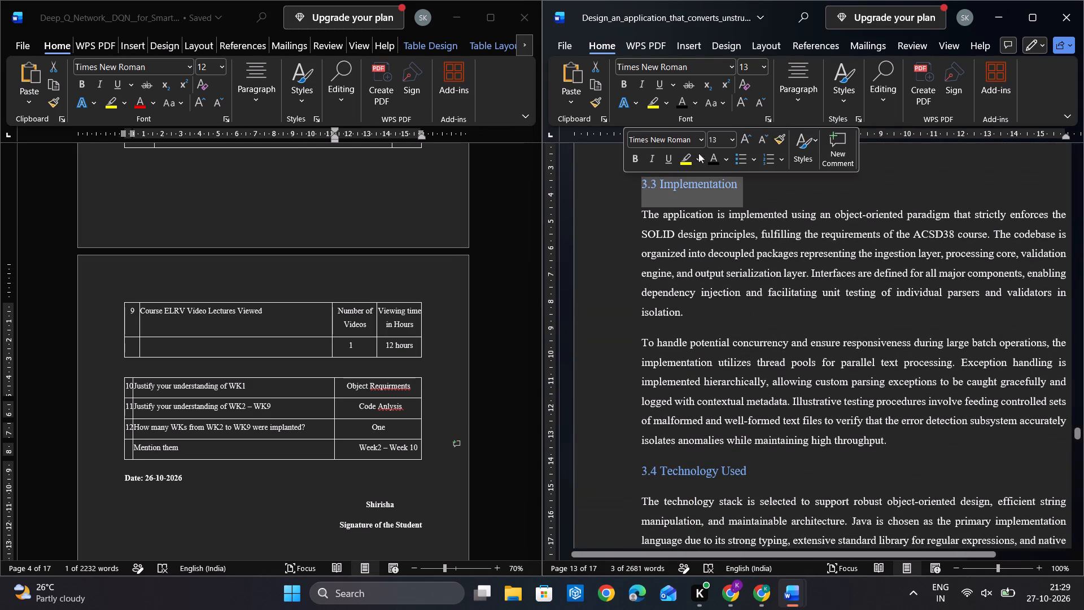
pyautogui.click(710, 154)
pyautogui.scroll(-1, 768, 298)
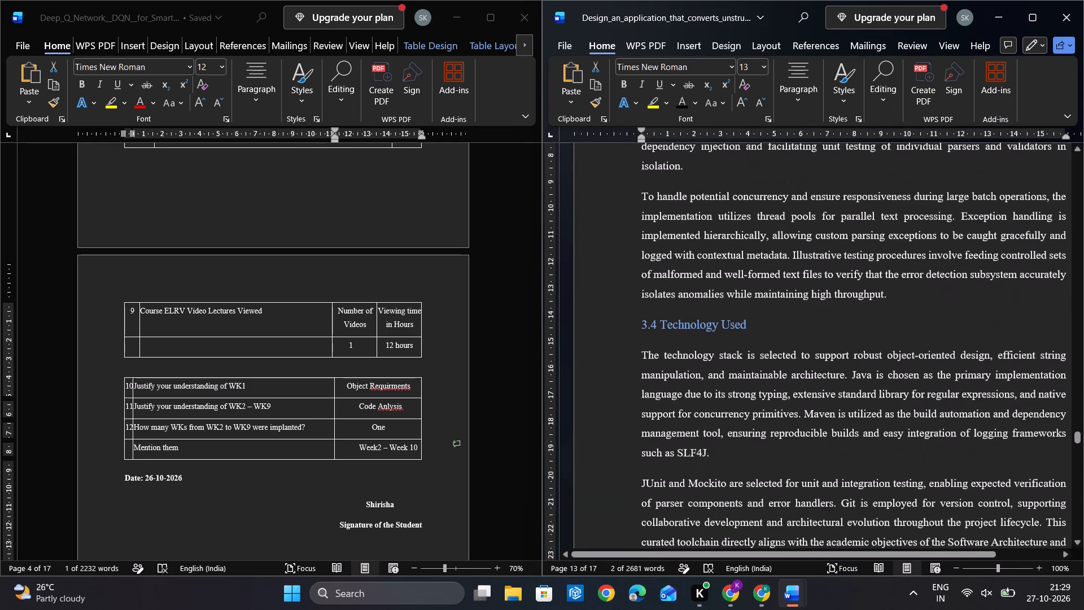
pyautogui.moveTo(755, 325); pyautogui.dragTo(626, 317)
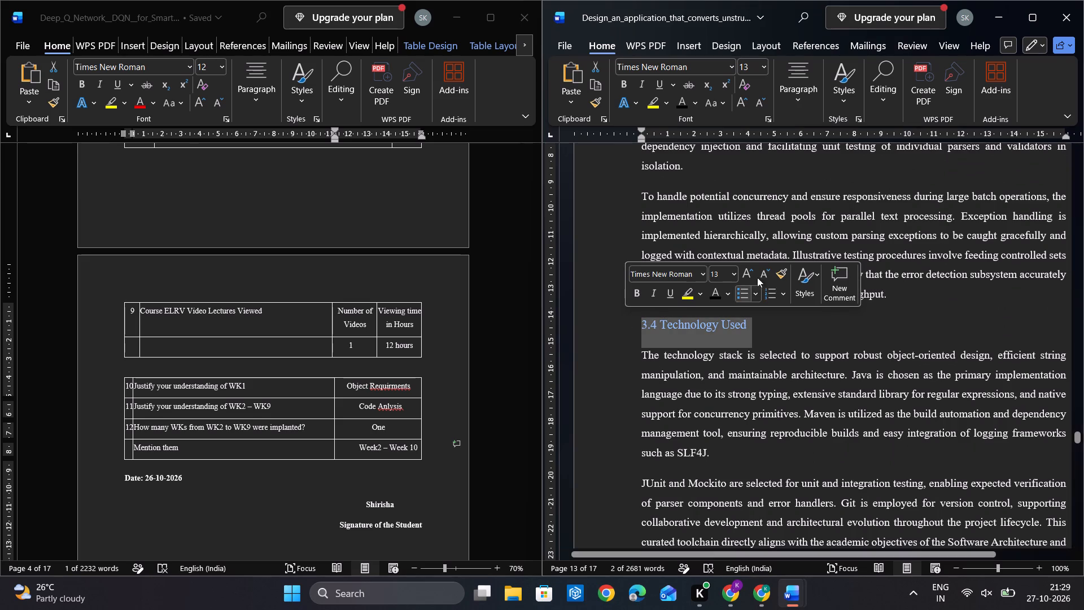
pyautogui.moveTo(722, 289); pyautogui.dragTo(724, 355)
pyautogui.scroll(1, 724, 355)
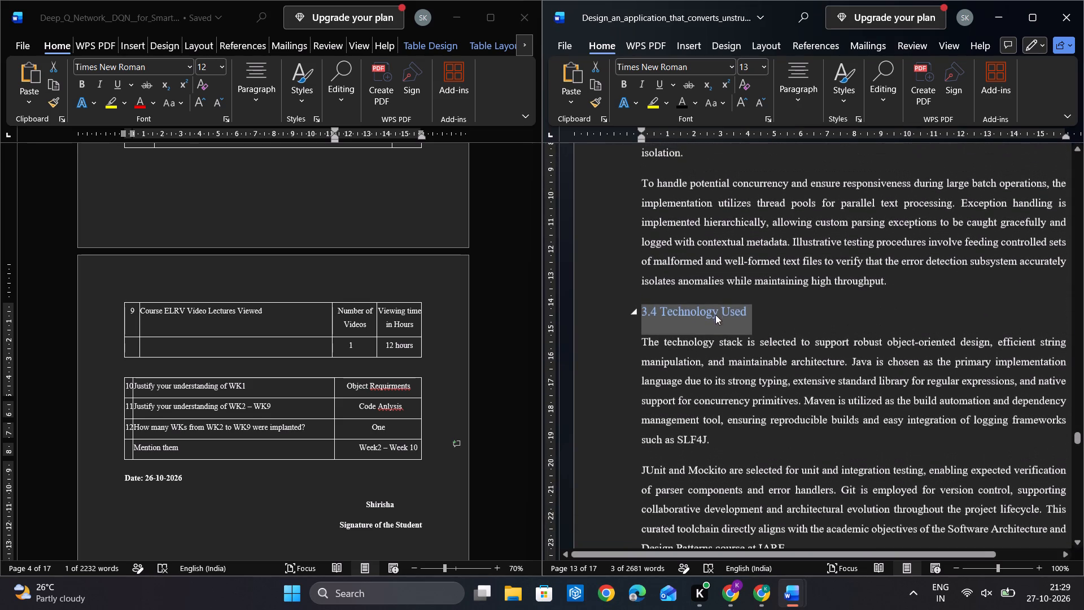
pyautogui.rightClick(715, 323)
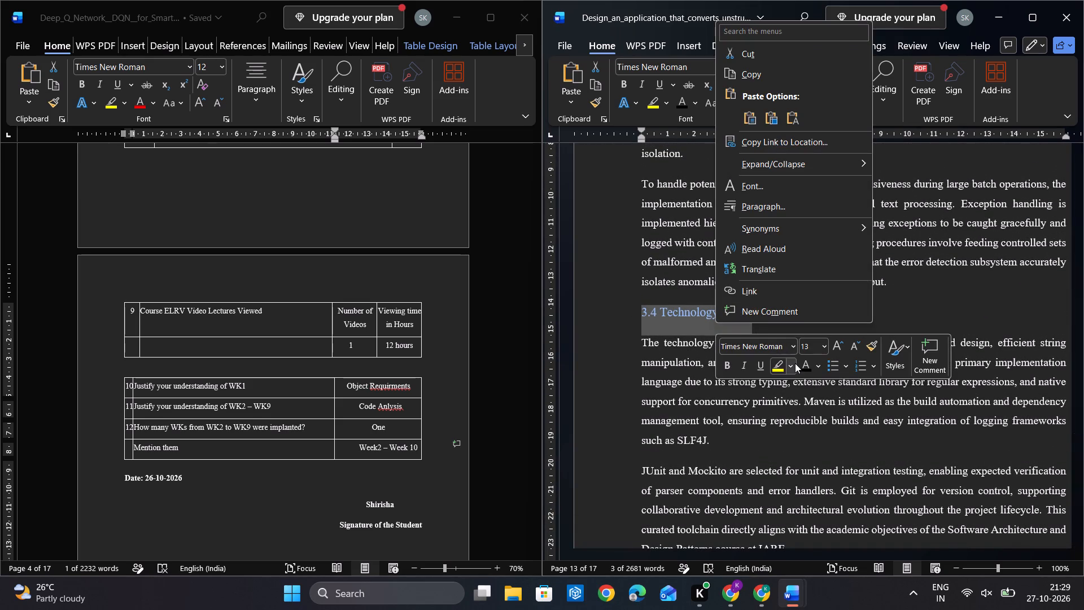
pyautogui.click(806, 364)
# Change the Chapter 4 headings to black: "CHAPTER 4" and "RESULTS AND DISCUSSION".
pyautogui.scroll(-2, 724, 390)
pyautogui.scroll(1, 724, 390)
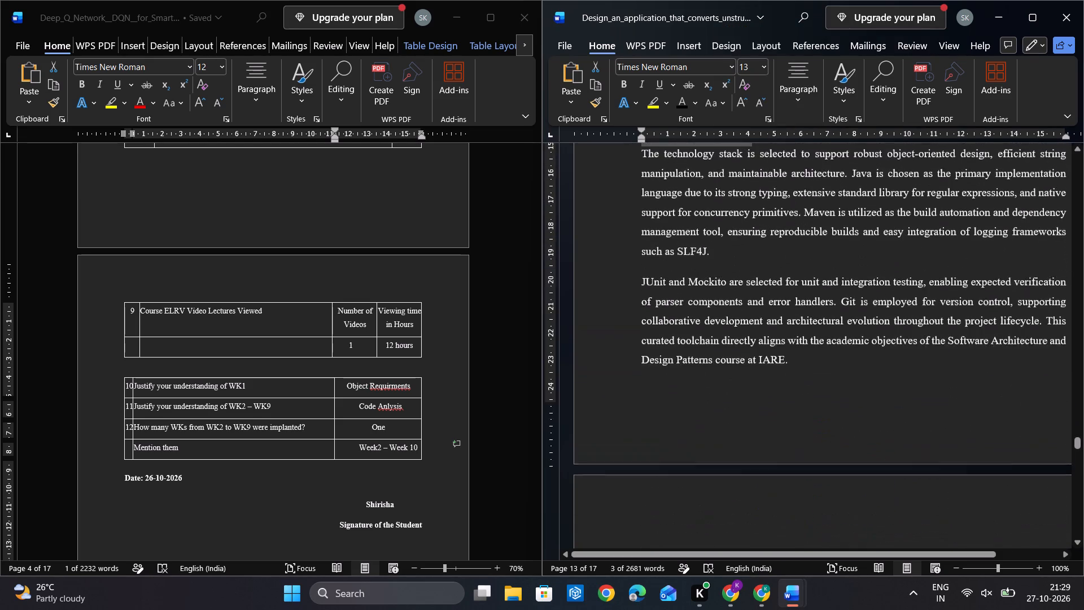
pyautogui.scroll(-1, 724, 390)
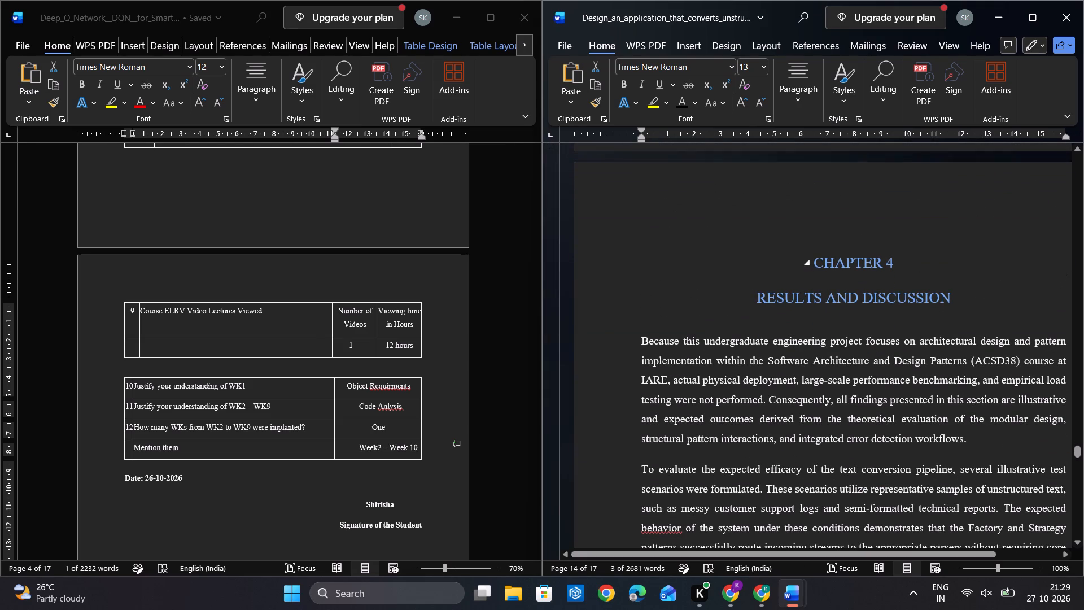
pyautogui.moveTo(815, 258); pyautogui.dragTo(922, 311)
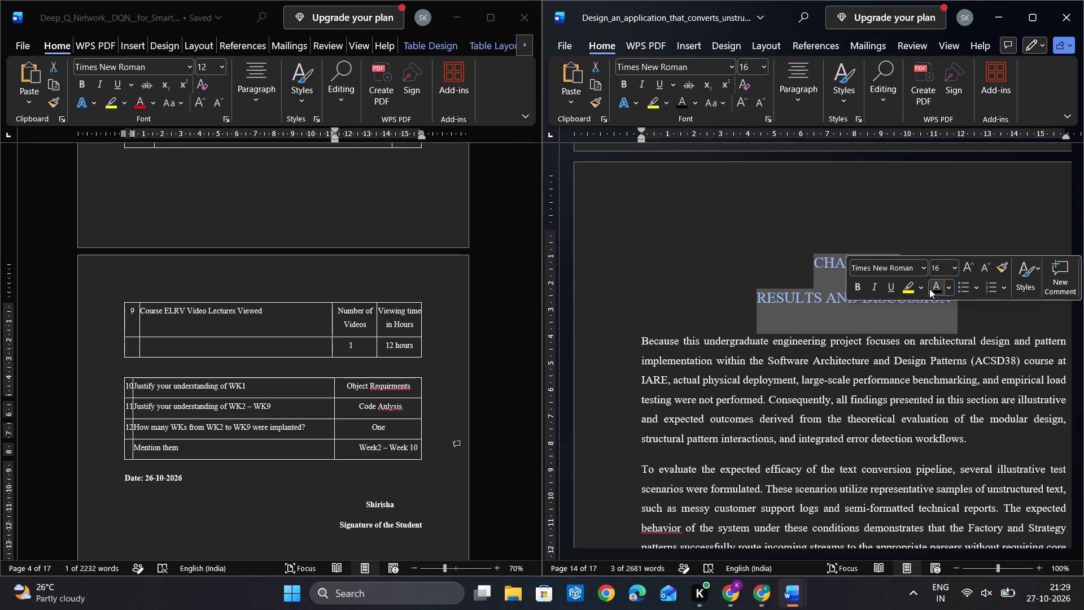
pyautogui.click(936, 287)
# Change the Chapter 5 headings to black: "CHAPTER 5", "CONCLUSION AND FUTURE SCOPE", "5.1 Conclusion" and "5.2 Future Scope".
pyautogui.scroll(-4, 916, 413)
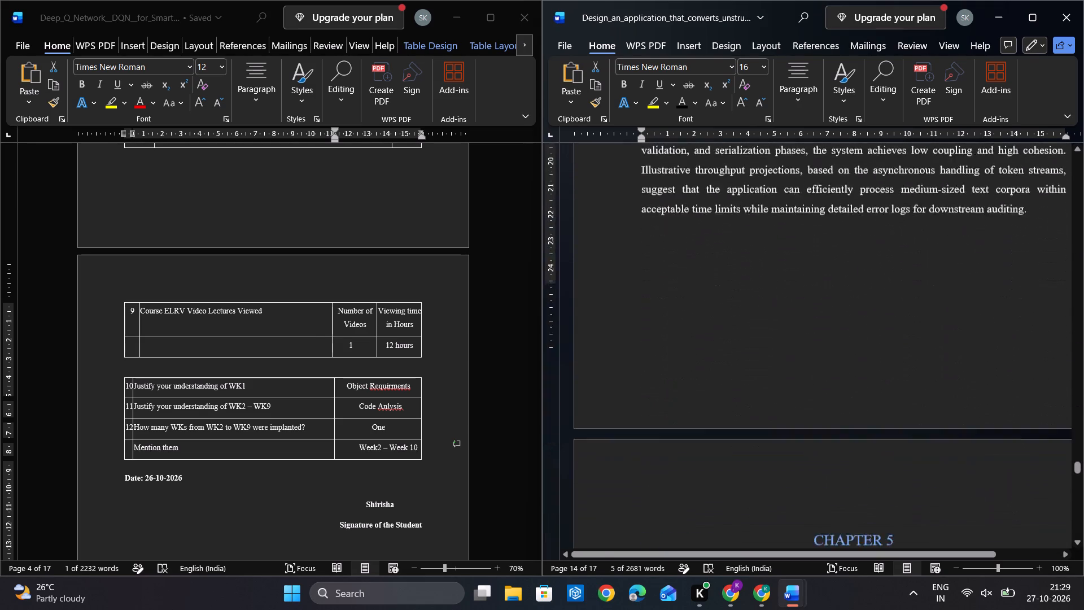
pyautogui.moveTo(819, 371); pyautogui.dragTo(829, 427)
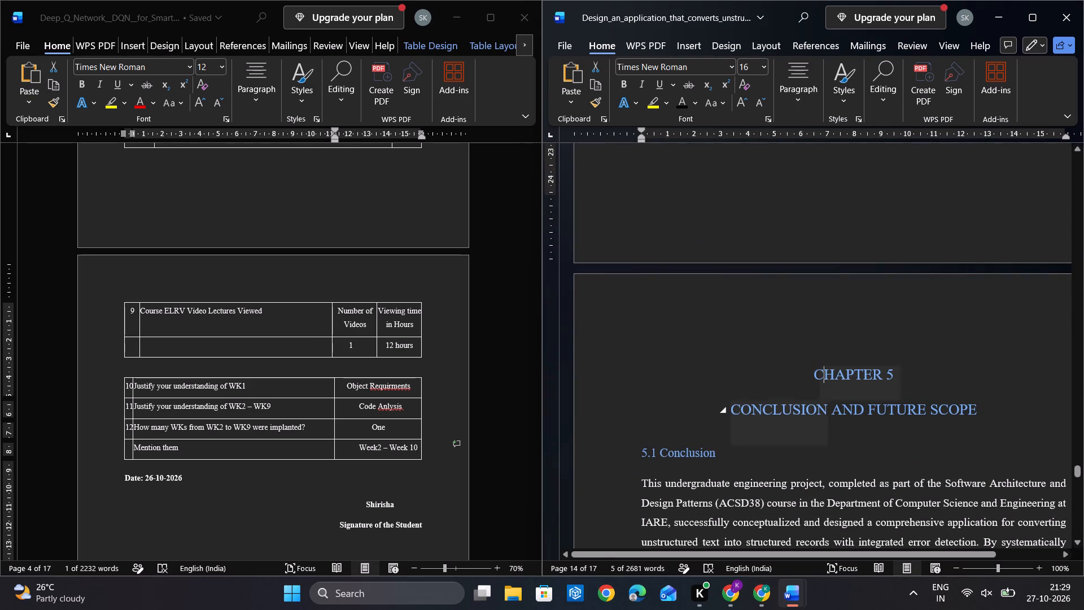
pyautogui.moveTo(829, 427); pyautogui.dragTo(831, 469)
pyautogui.click(918, 440)
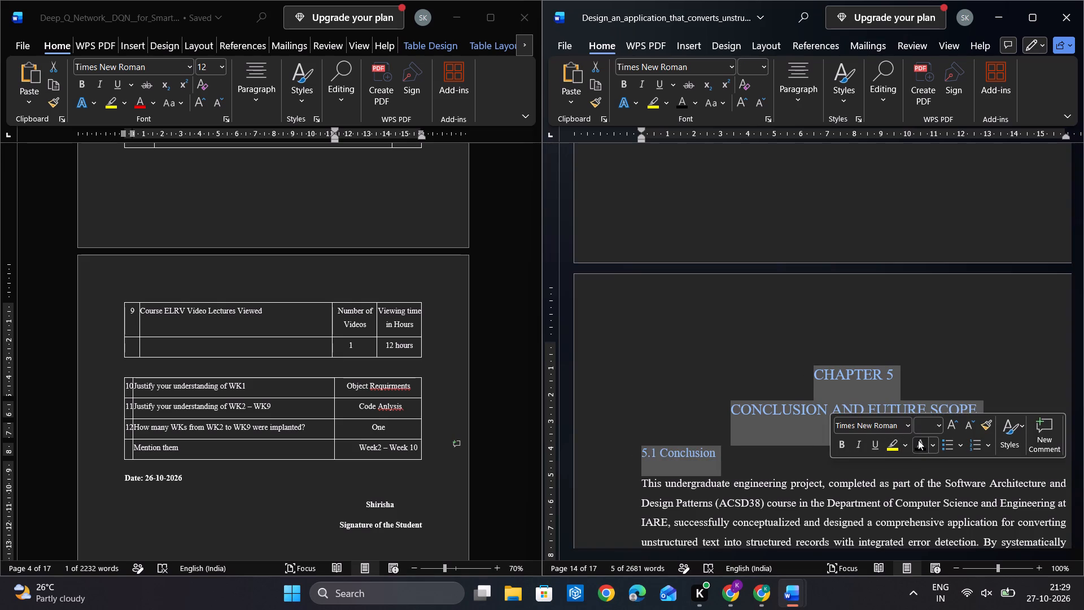
pyautogui.scroll(-4, 807, 468)
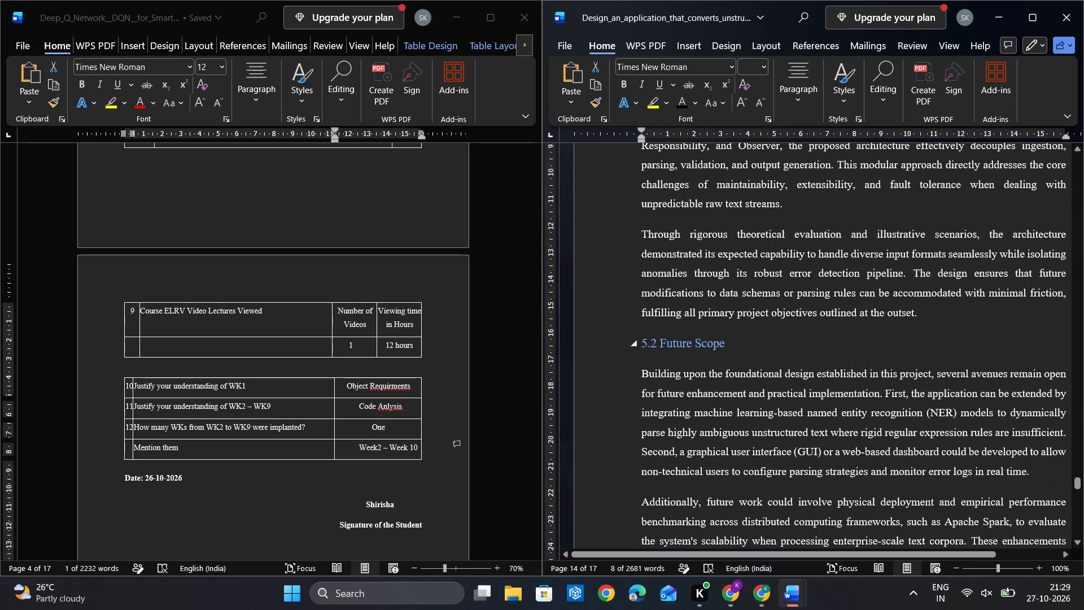
pyautogui.moveTo(725, 339); pyautogui.dragTo(628, 347)
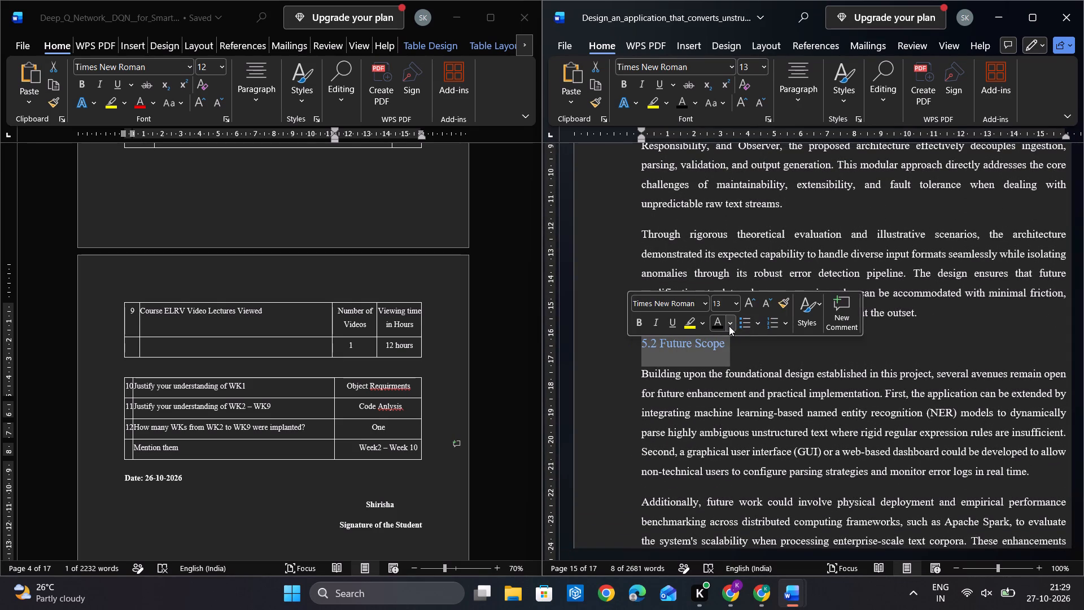
pyautogui.click(729, 326)
pyautogui.click(717, 323)
# Look through the pages after section 5.2 up to the document's end for any headings still in blue.
pyautogui.scroll(-3, 755, 384)
pyautogui.scroll(1, 755, 384)
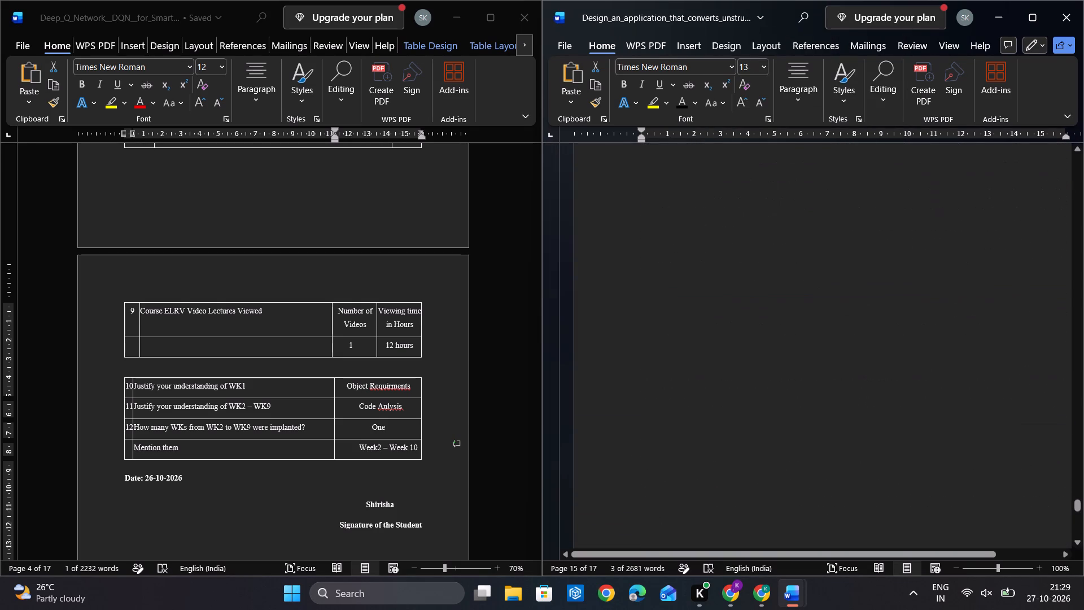
pyautogui.scroll(1, 755, 384)
pyautogui.scroll(-20, 755, 384)
pyautogui.scroll(-18, 755, 384)
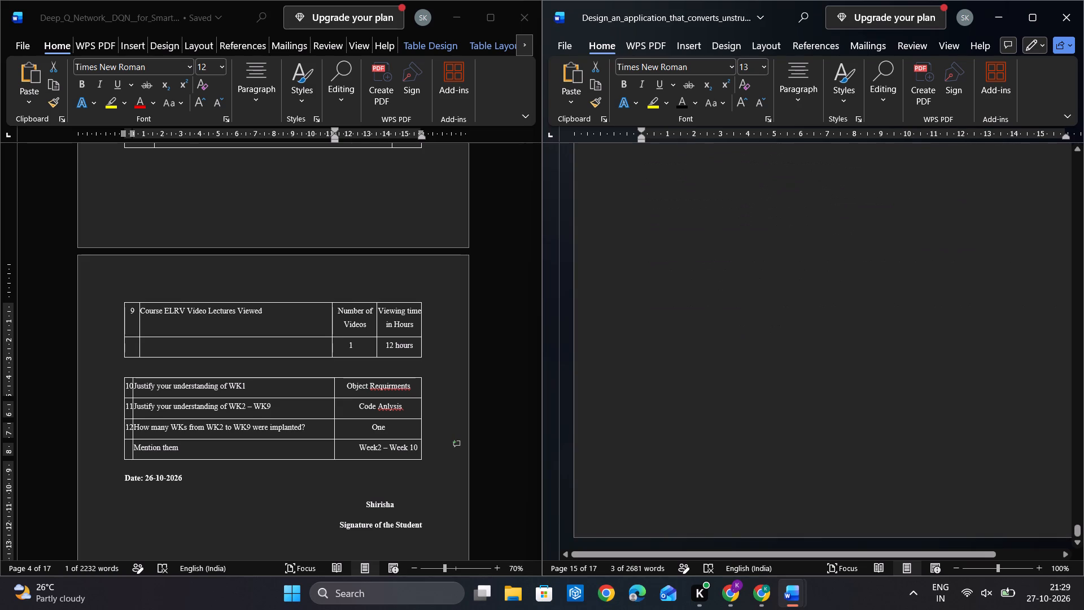
pyautogui.scroll(-4, 755, 384)
pyautogui.scroll(20, 755, 384)
pyautogui.scroll(18, 755, 384)
pyautogui.scroll(-1, 755, 384)
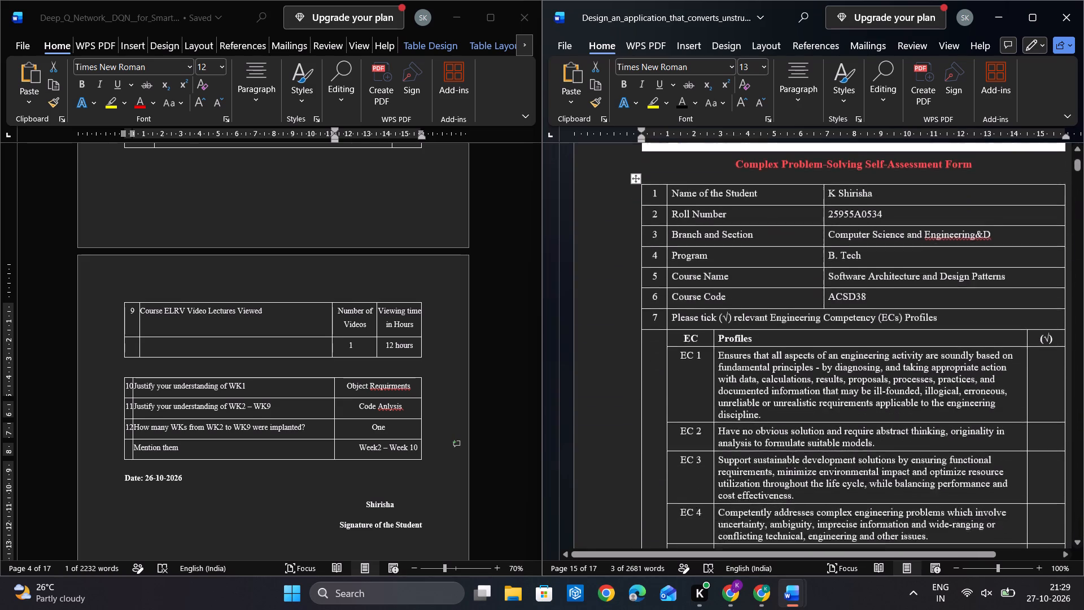
# Copy the "(√)" mark from the Profiles table header into the tick cell of the EC 1 row in the self-assessment form.
pyautogui.scroll(-1, 755, 384)
pyautogui.keyDown('ctrl'); pyautogui.scroll(-1, 755, 384); pyautogui.keyUp('ctrl')
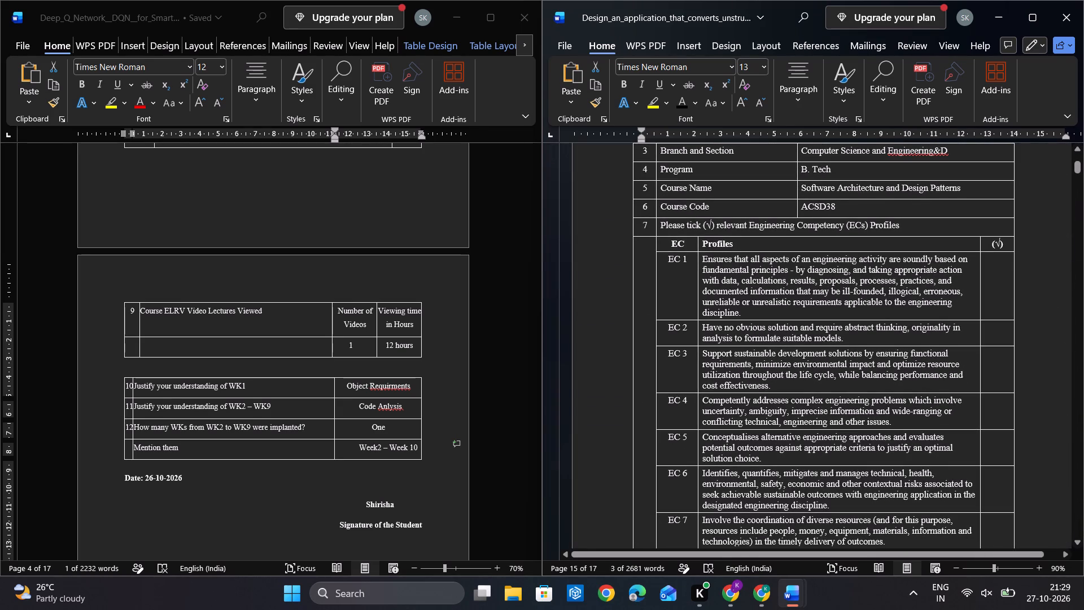
pyautogui.moveTo(990, 245); pyautogui.dragTo(1007, 248)
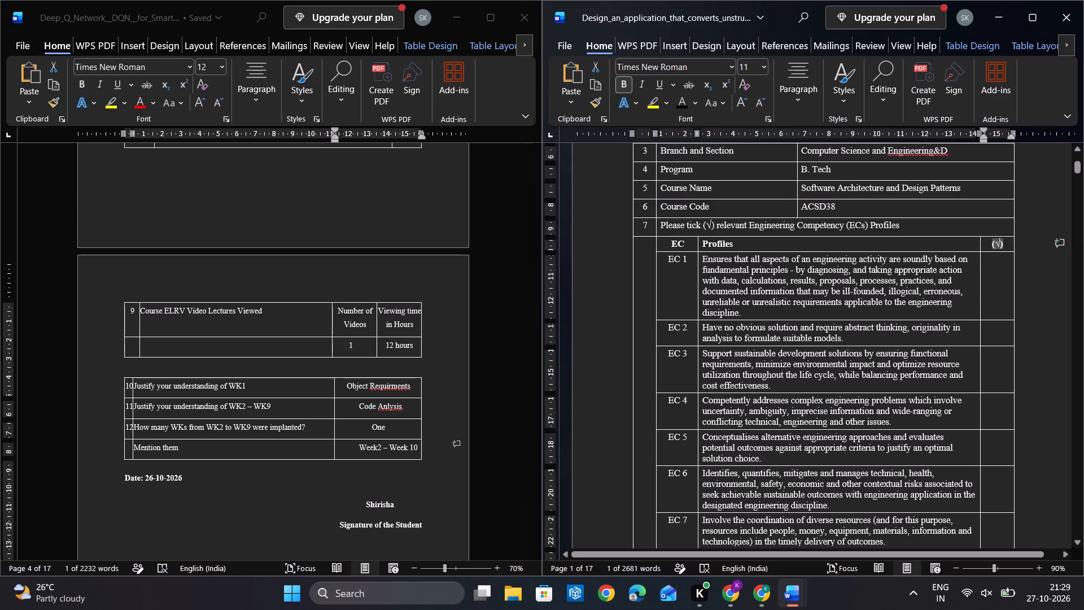
pyautogui.hotkey('ctrl', 'c')
pyautogui.doubleClick(995, 287)
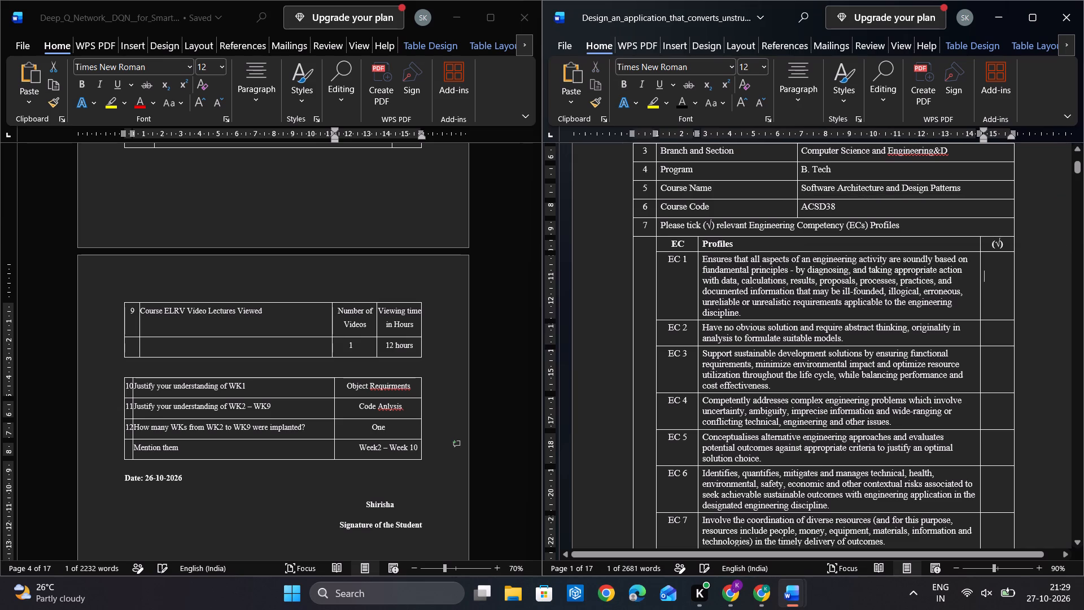
pyautogui.hotkey('ctrl', 'v')
pyautogui.click(1048, 403)
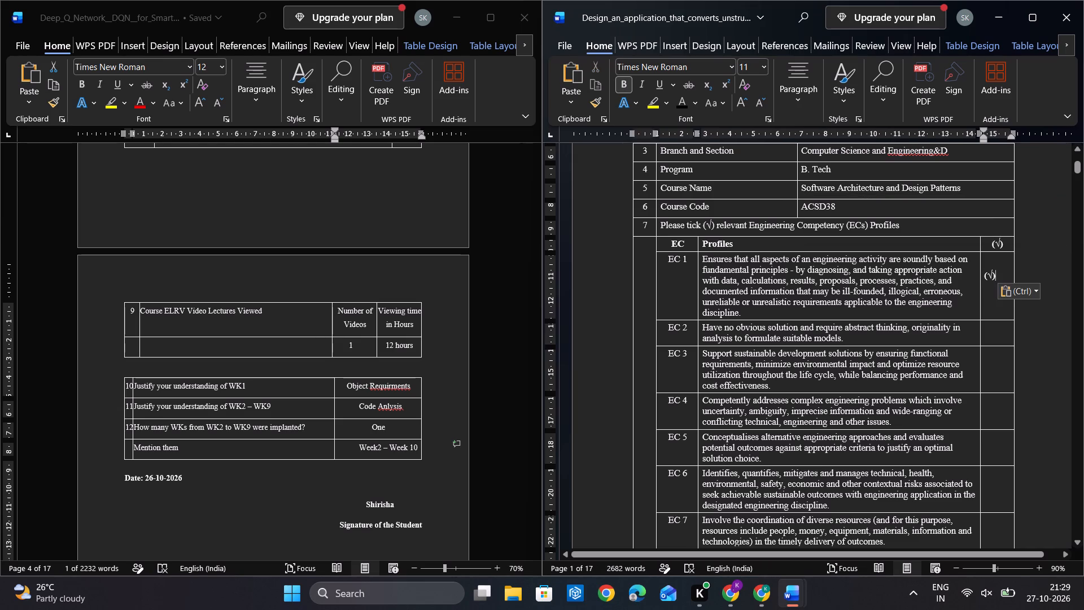
# Review the whole report from the self-assessment form through to the last page.
pyautogui.scroll(-10, 1048, 403)
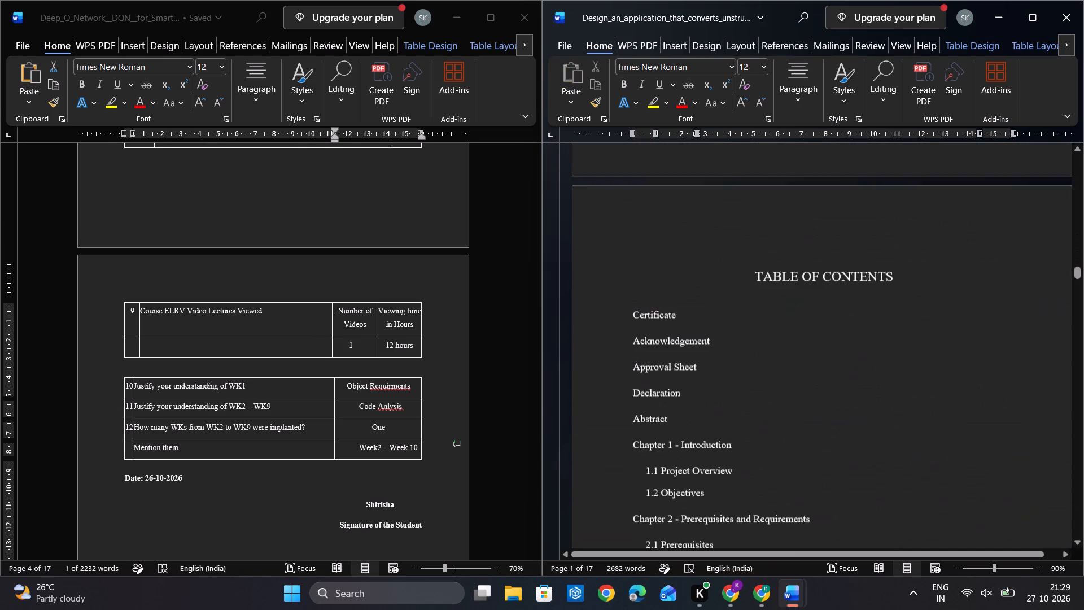
pyautogui.scroll(-7, 1048, 403)
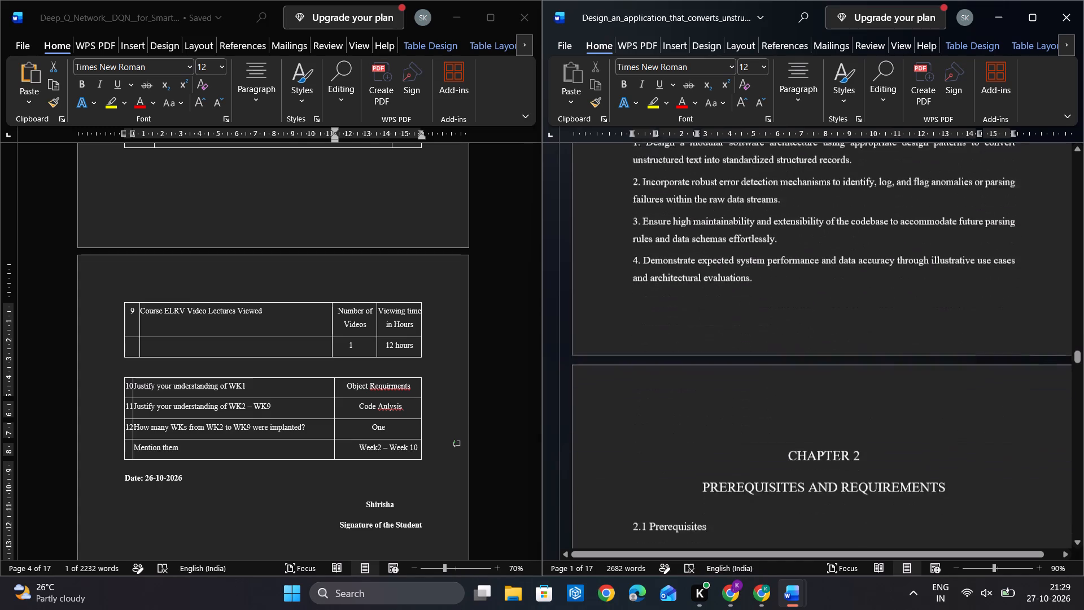
pyautogui.scroll(-20, 1048, 403)
pyautogui.scroll(-3, 1048, 403)
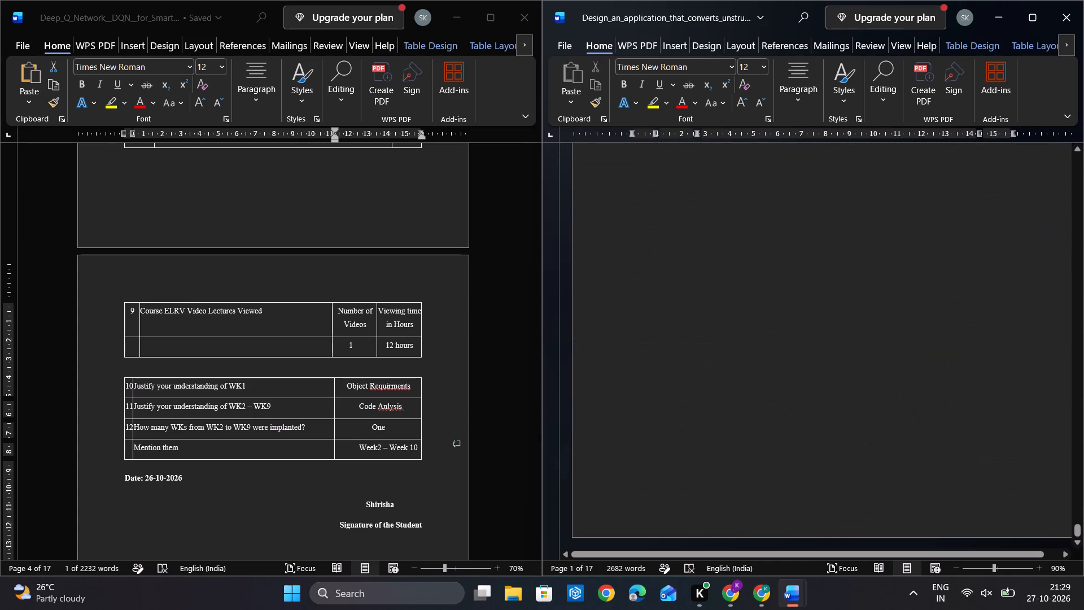
pyautogui.scroll(-2, 1048, 403)
pyautogui.scroll(20, 1048, 403)
pyautogui.scroll(8, 1048, 403)
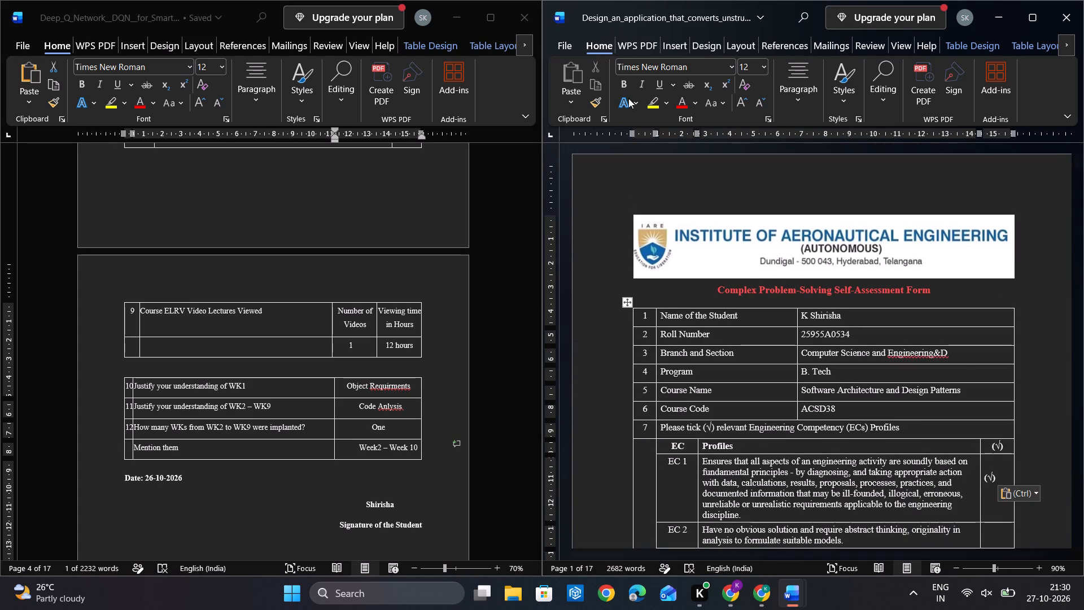
pyautogui.scroll(2, 624, 94)
# Save the edited report document.
pyautogui.click(572, 53)
pyautogui.click(594, 239)
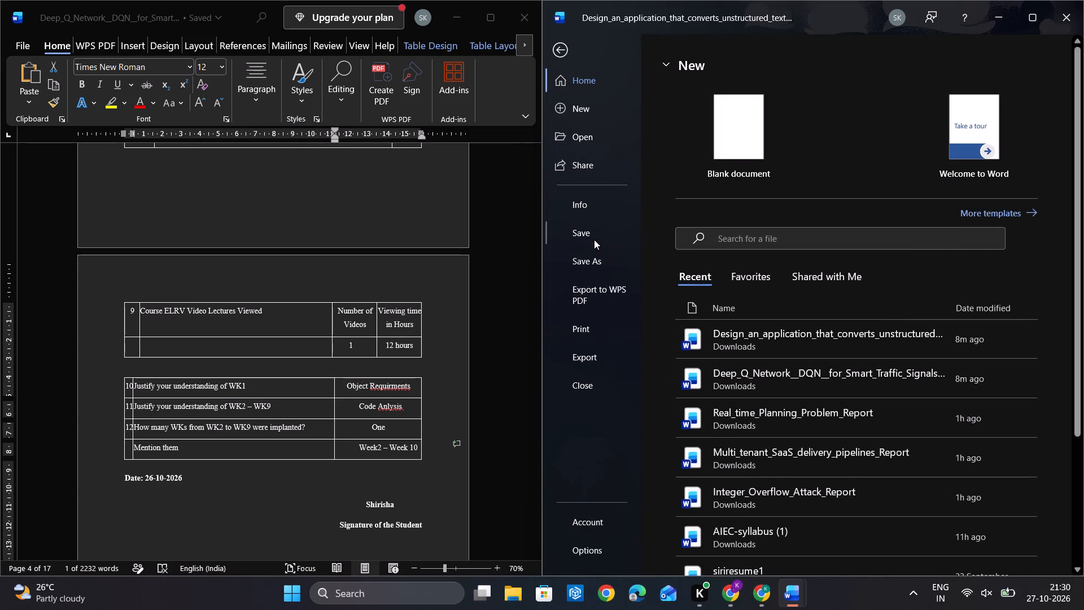